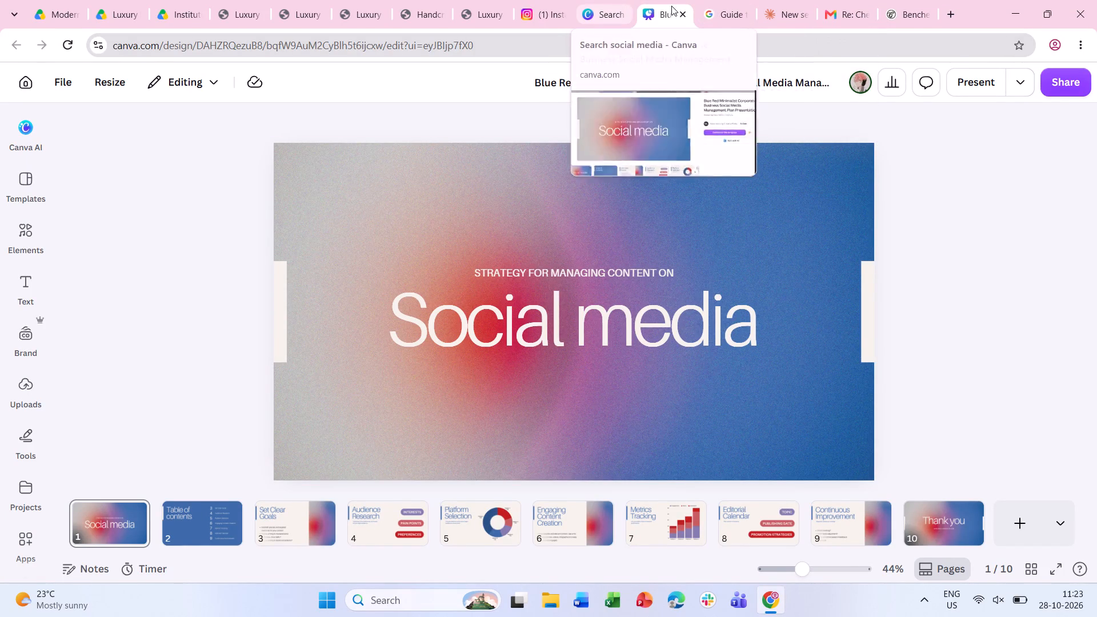
Switch from the Canva social media presentation to the open email thread in Gmail.
click(848, 0)
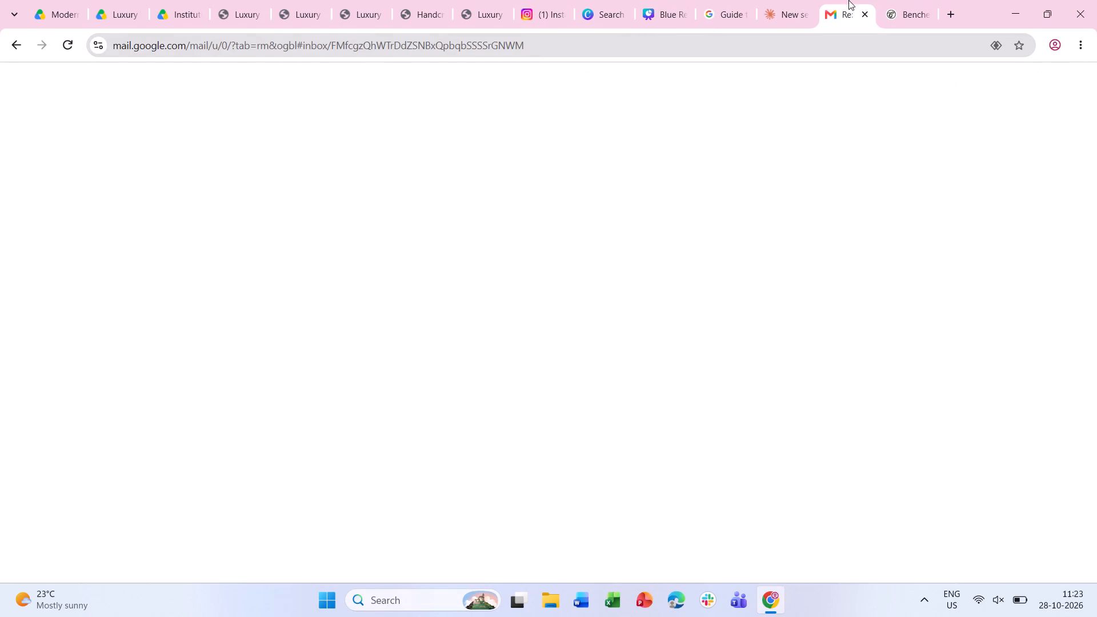
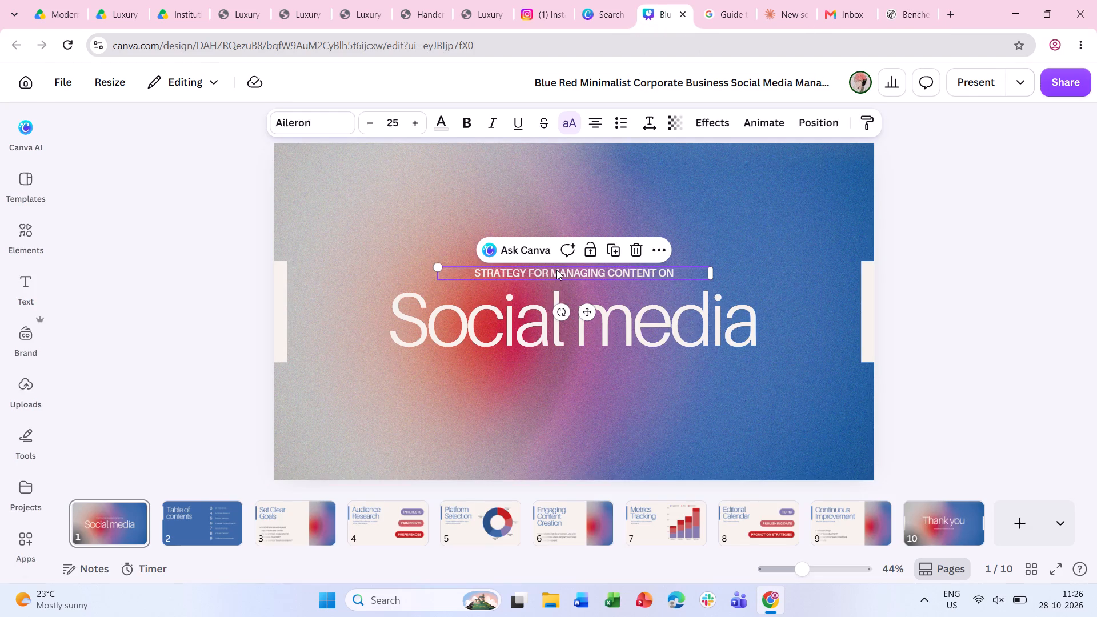
click(283, 309)
key(BackSpace)
click(865, 318)
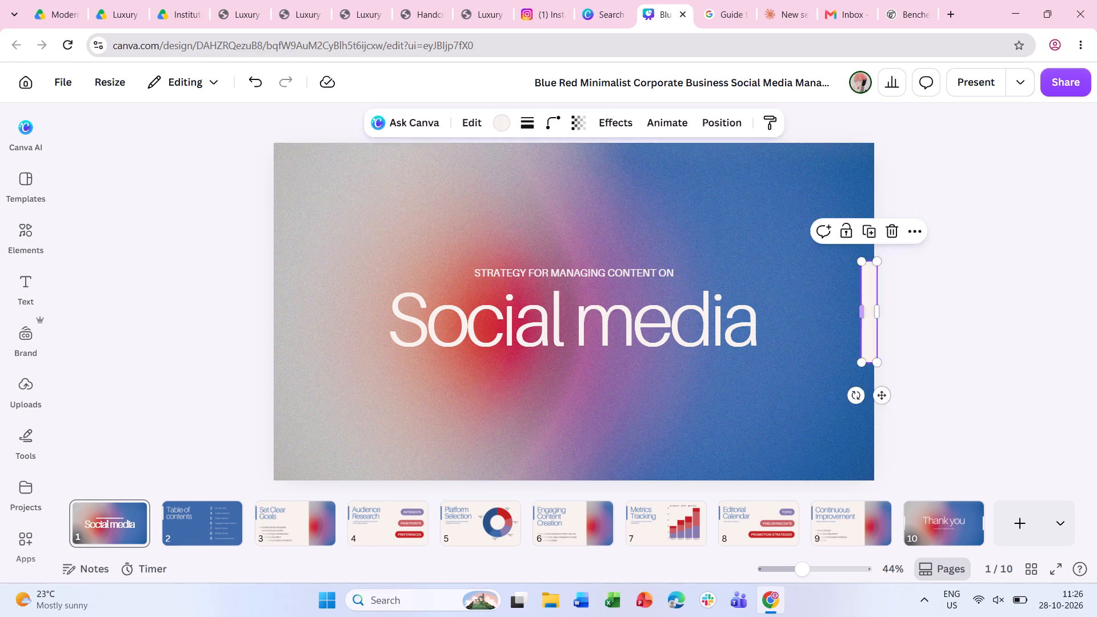
key(BackSpace)
click(941, 298)
Replace the small "Strategy for managing content on" line above the cover title with "chester's".
double_click(535, 306)
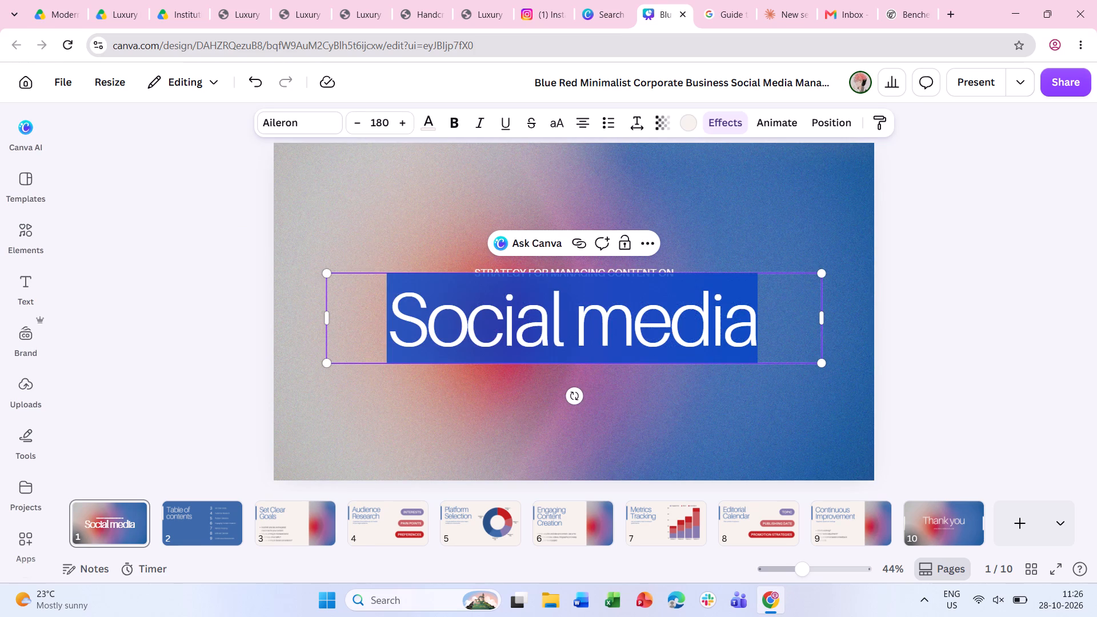
click(939, 261)
click(608, 319)
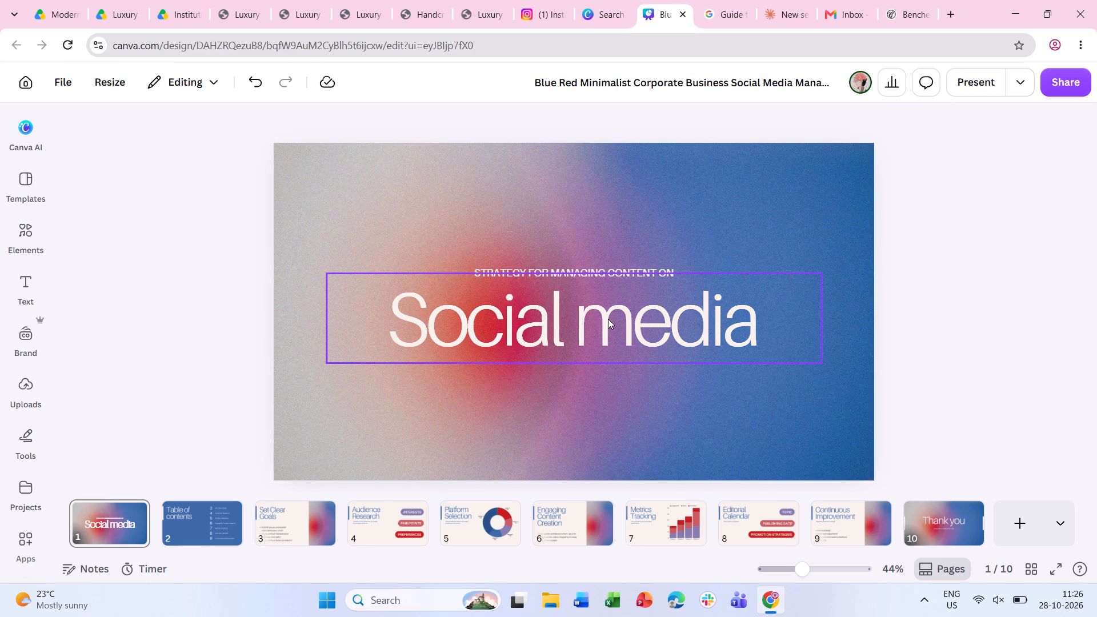
double_click(627, 268)
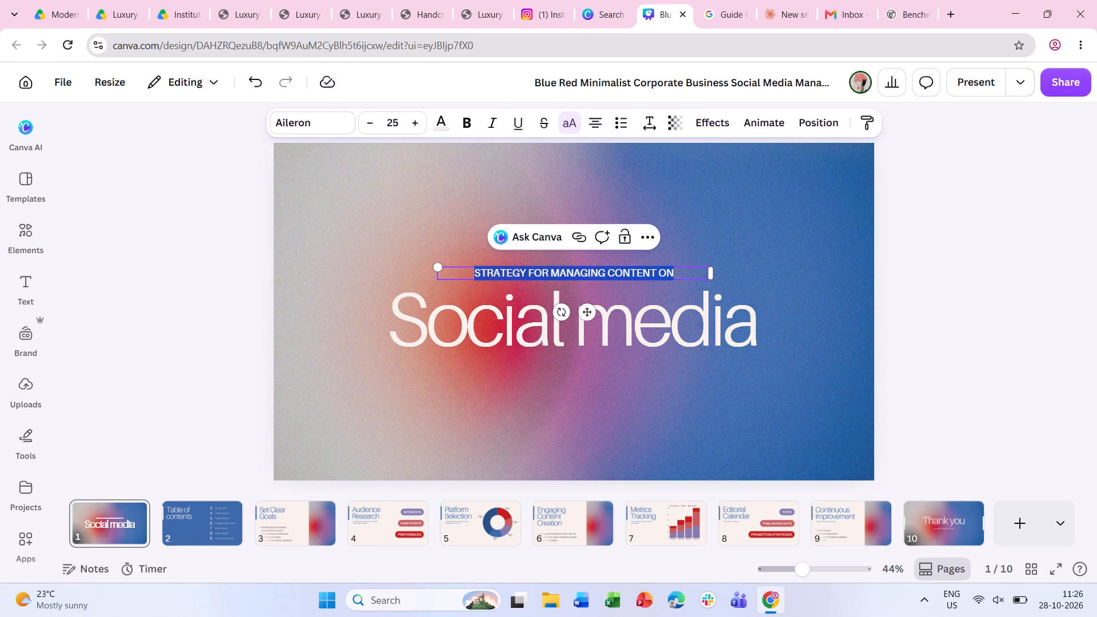
text(chester's)
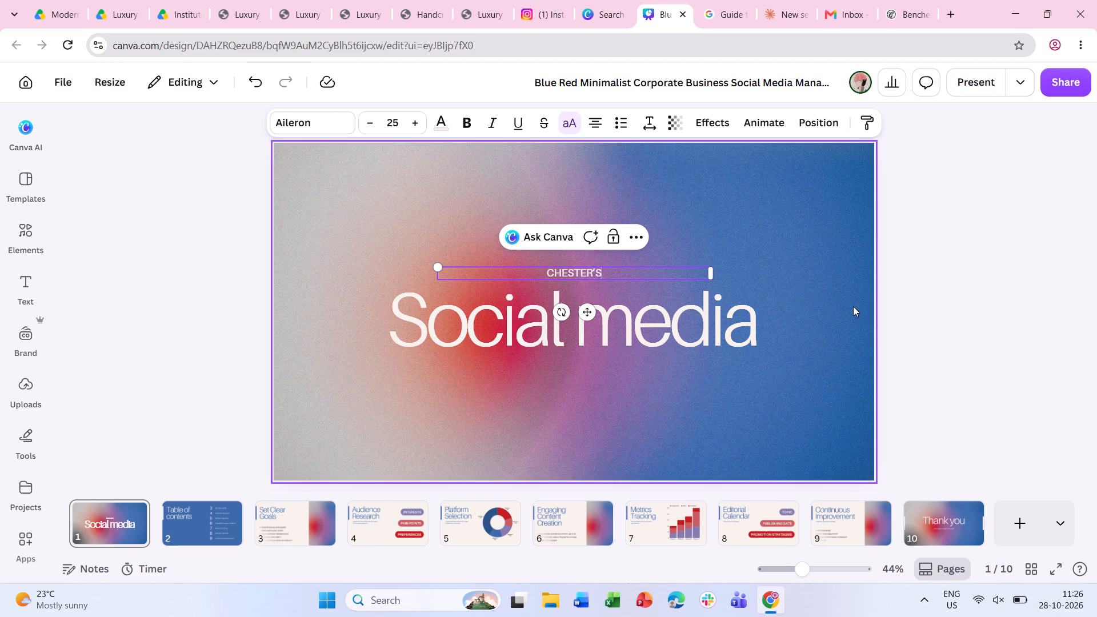
Set the font size of the "Social media" cover title to 90.
click(780, 318)
click(386, 126)
text(90)
key(Return)
Append "Insights" to the cover title so it reads "Social media Insights".
click(691, 299)
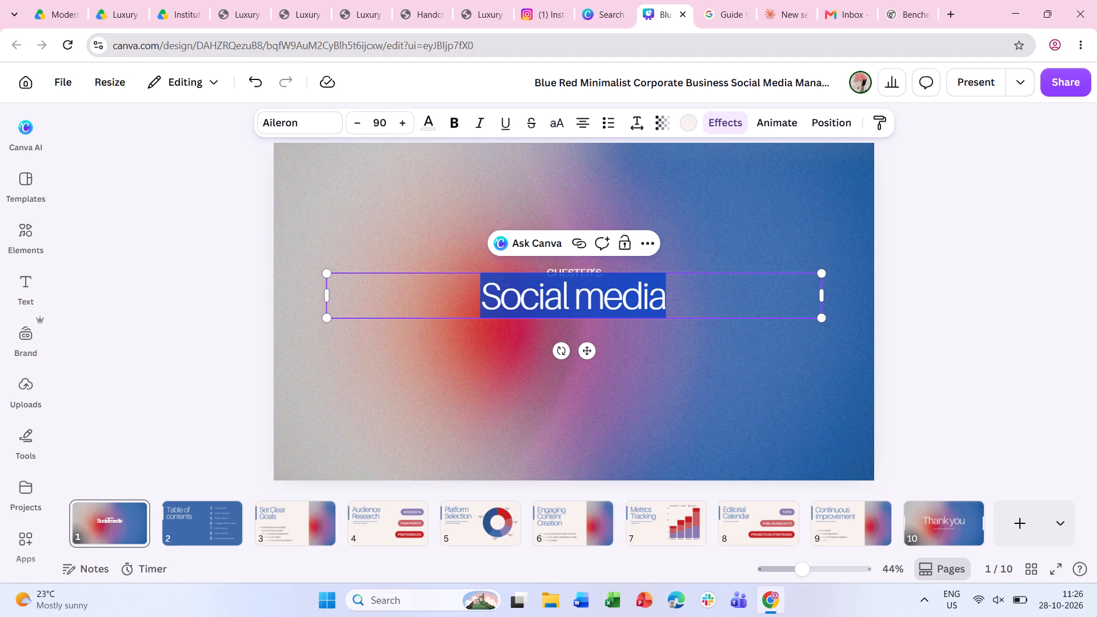
click(691, 299)
click(691, 299)
key(space)
text(Insights)
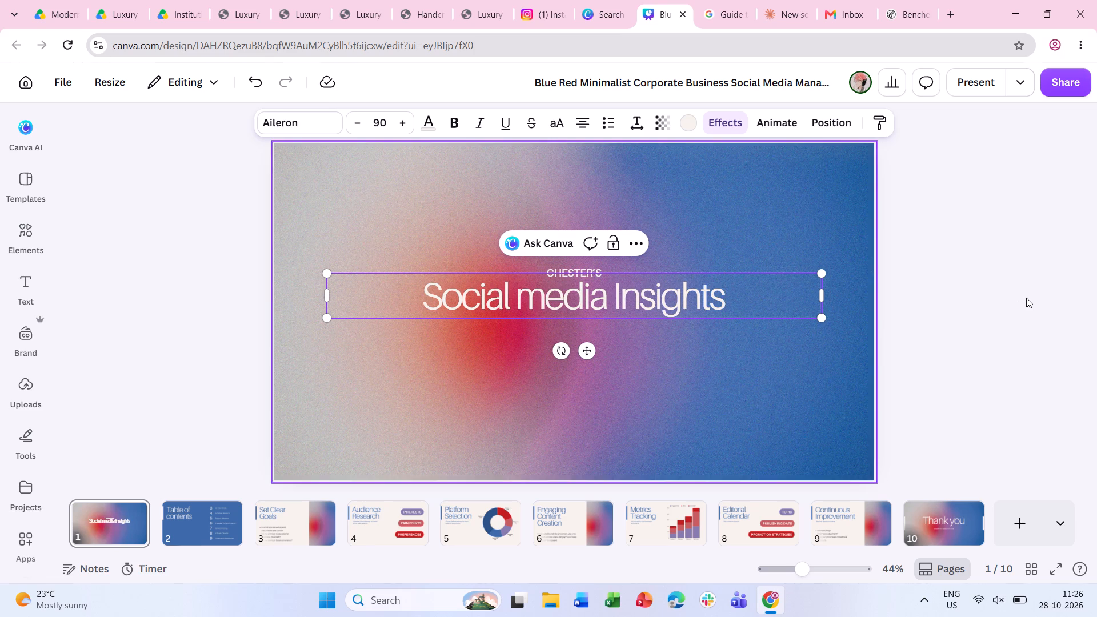
click(1026, 298)
Move the cover title slightly down to add space below the "CHESTER'S" line.
drag(579, 302, 578, 309)
click(955, 270)
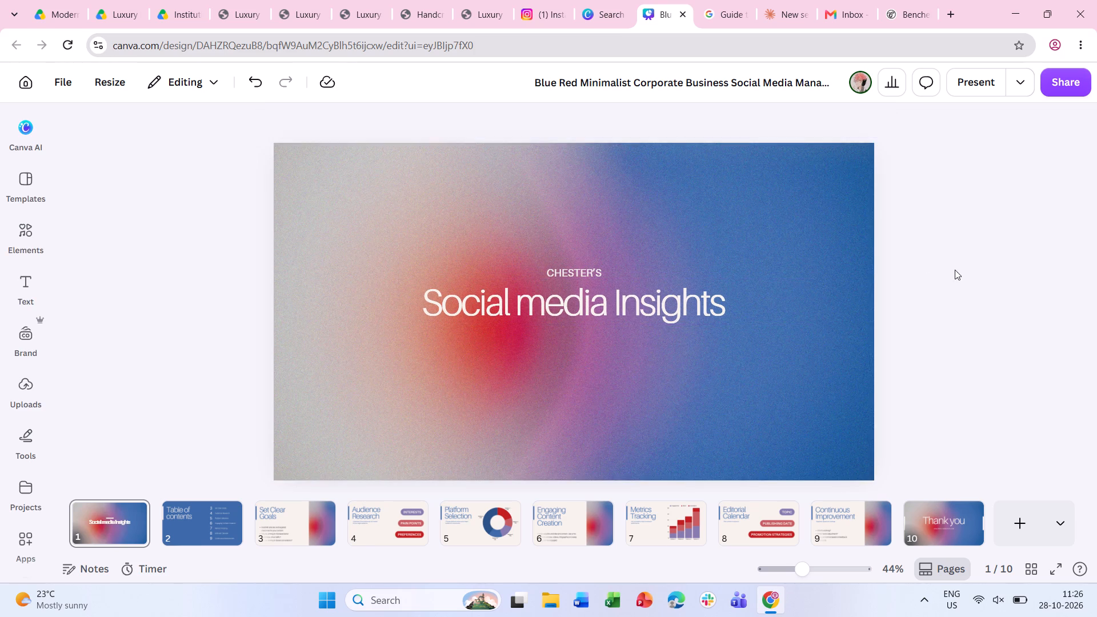
Open the "Table of contents" slide, page 2.
click(187, 523)
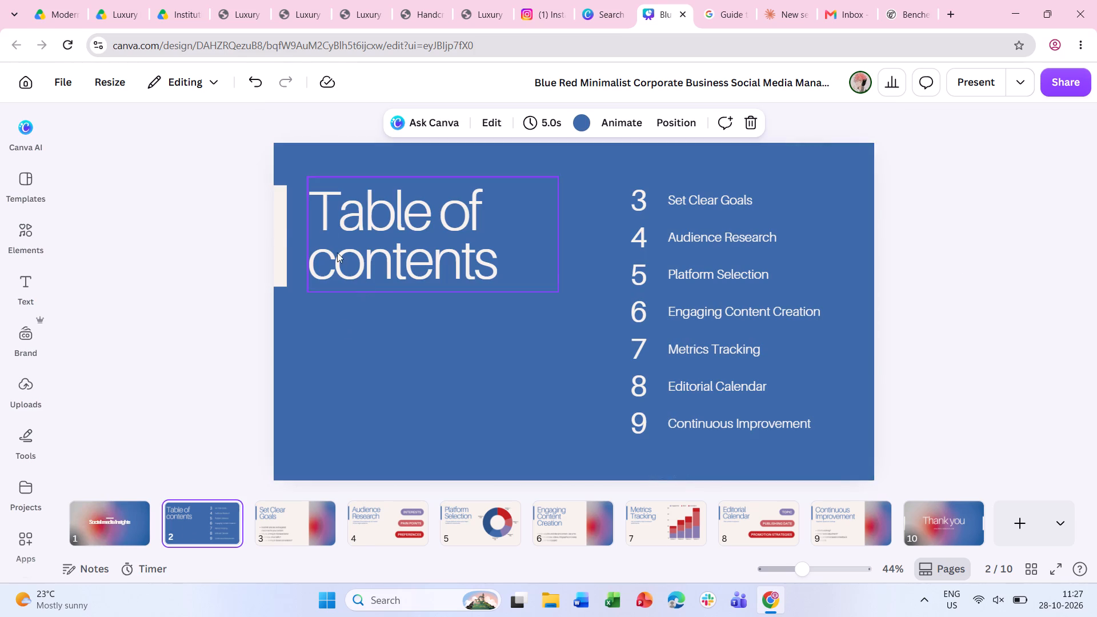
Delete the cream vertical bar beside the "Table of contents" title on page 2.
click(284, 227)
key(BackSpace)
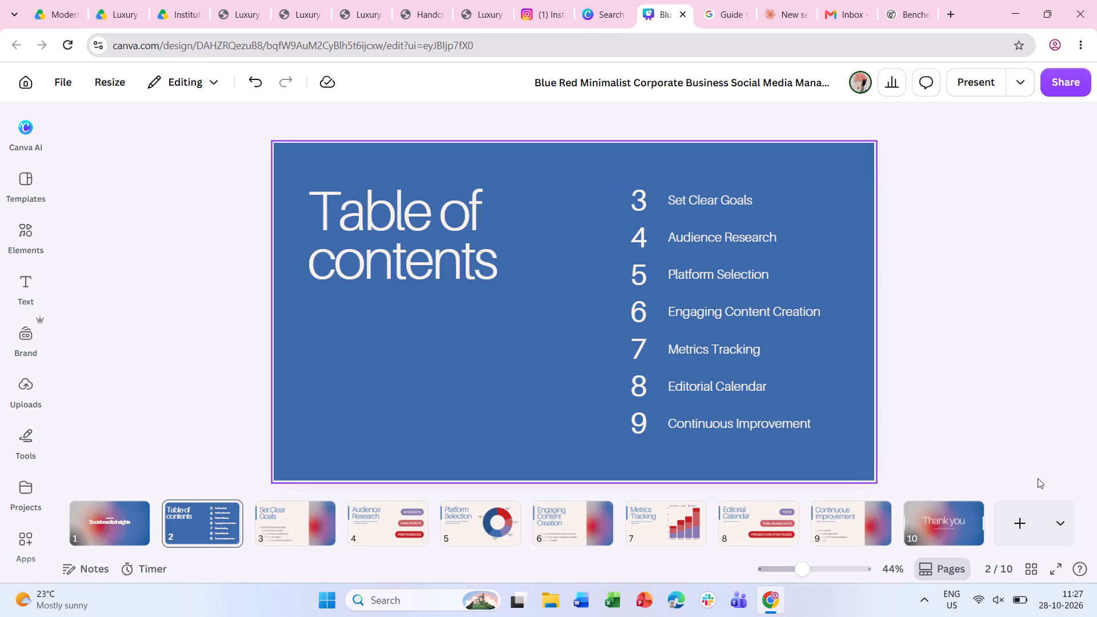
Delete the page numbers 3 to 8 together from the contents list.
drag(617, 125, 662, 419)
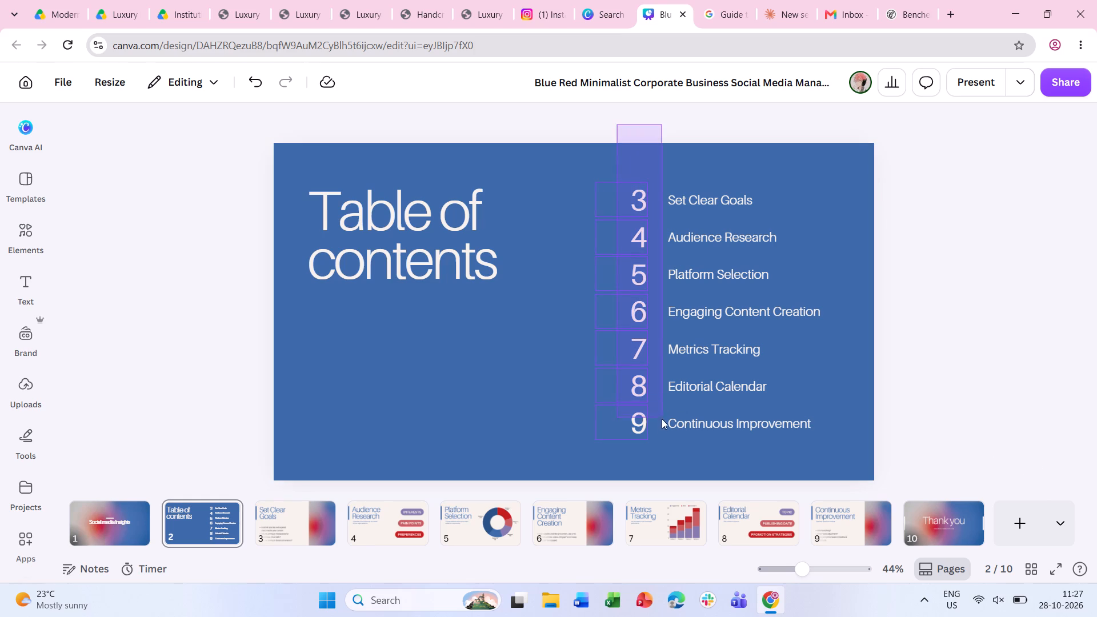
drag(662, 419, 649, 389)
key(BackSpace)
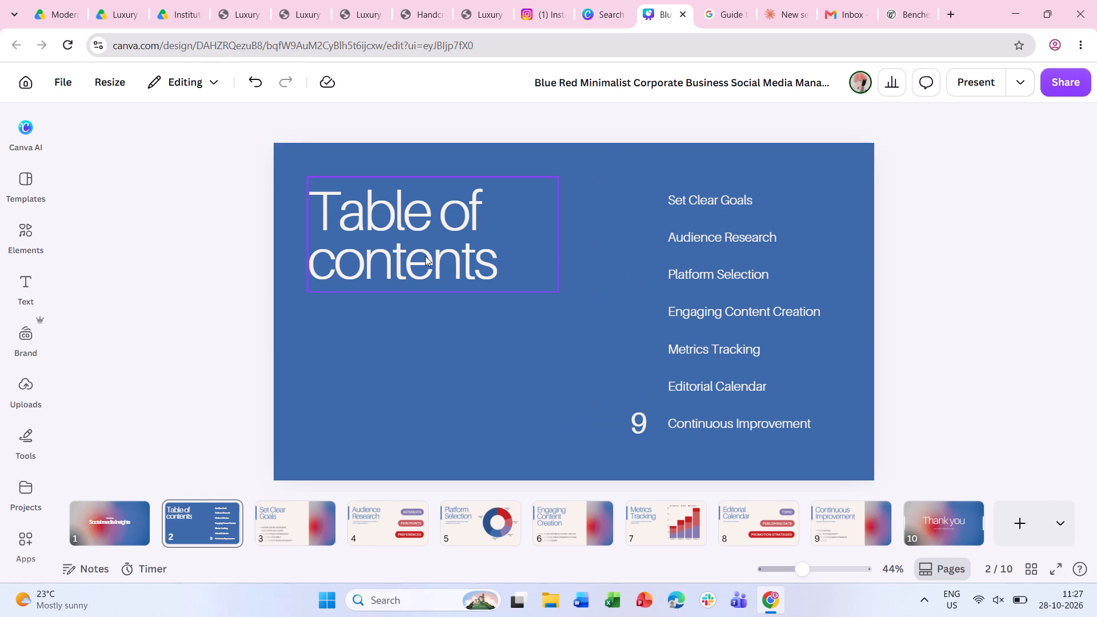
Widen the "Table of contents" title box so the text fits one line, scale it down, and move it slightly up.
click(423, 256)
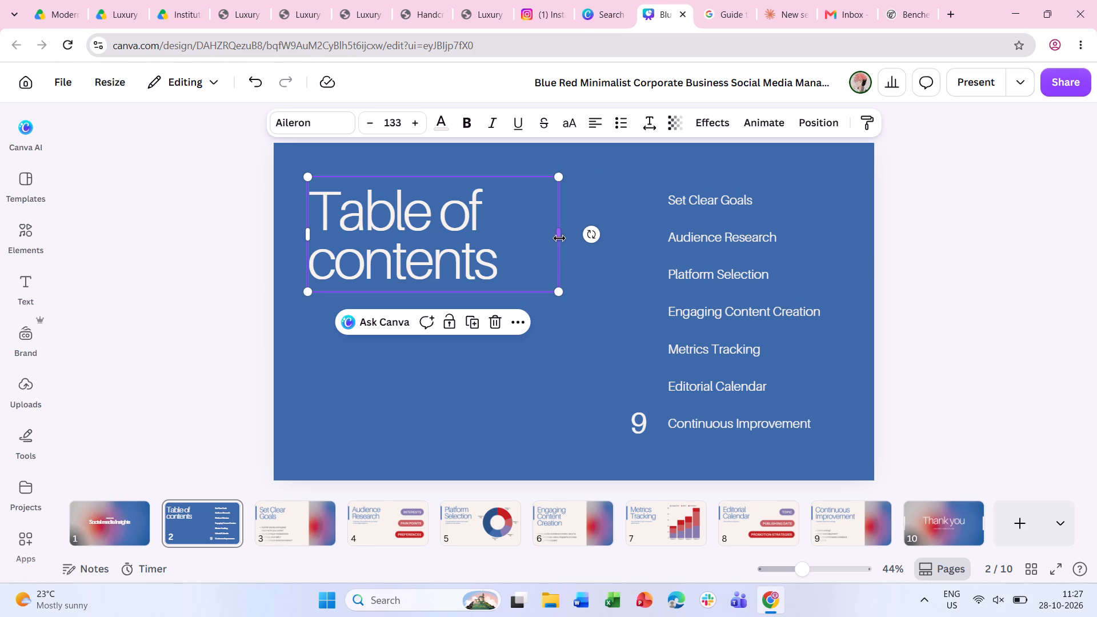
drag(559, 238, 706, 235)
drag(706, 242, 596, 211)
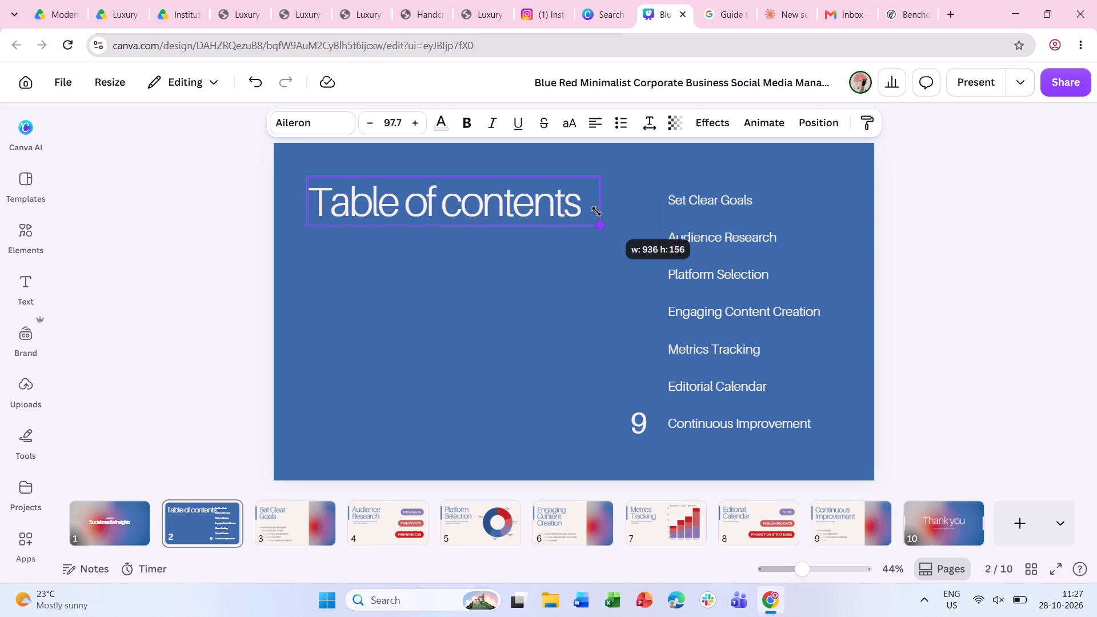
drag(596, 211, 526, 203)
drag(454, 201, 454, 188)
click(969, 200)
Remove the blue background from the "Table of contents" slide, leaving it white.
click(817, 171)
key(BackSpace)
click(982, 206)
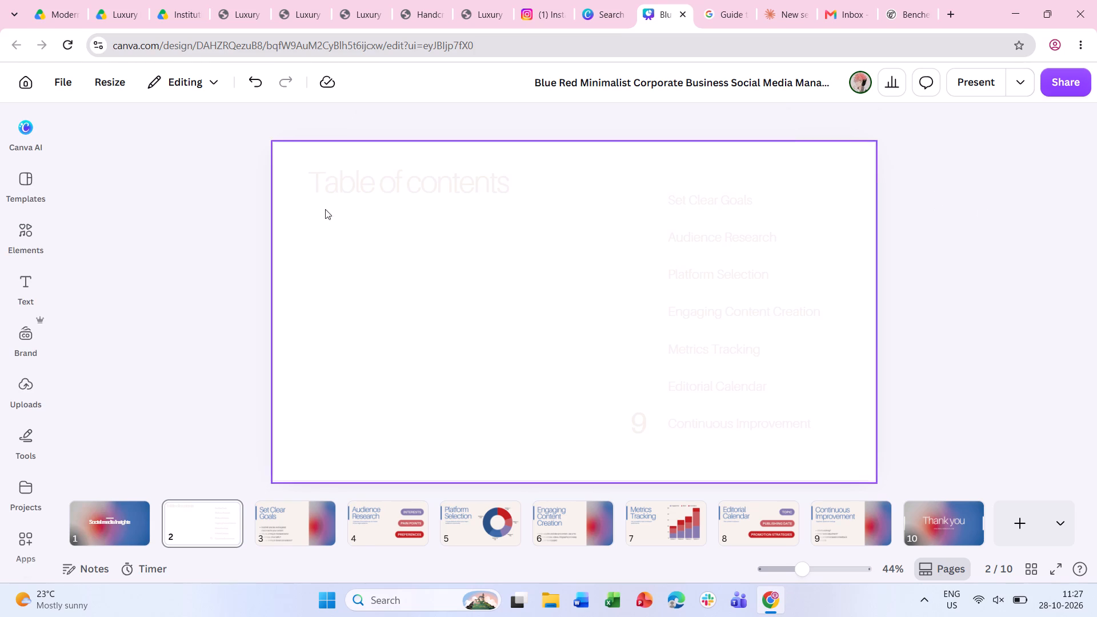
Change the colour of all text on the "Table of contents" slide to black.
drag(217, 163, 892, 487)
click(492, 121)
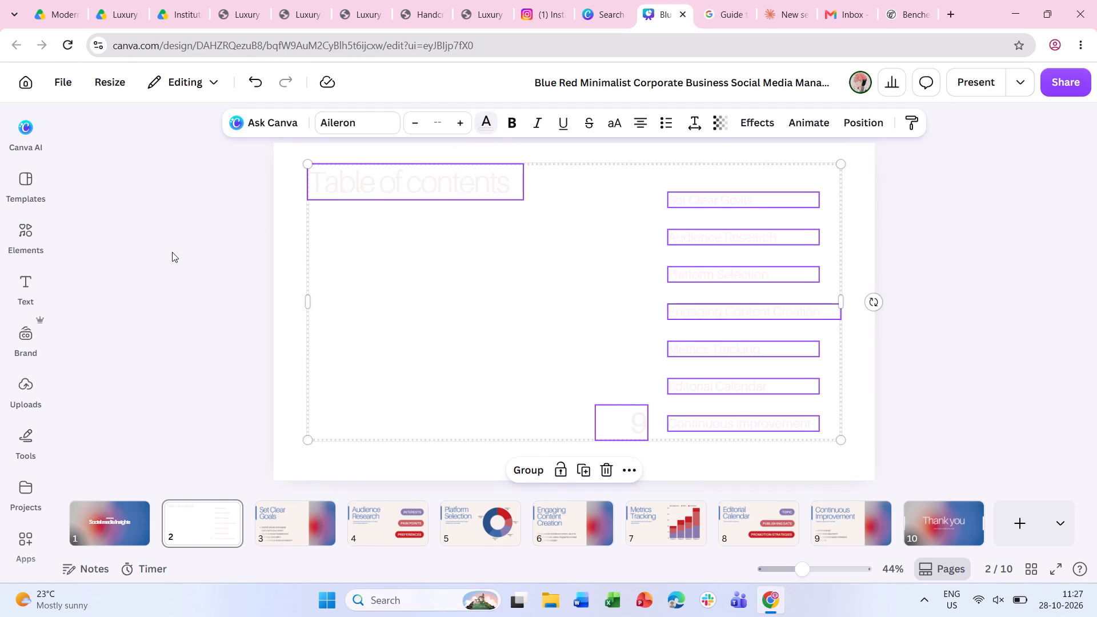
click(208, 271)
click(950, 274)
double_click(973, 245)
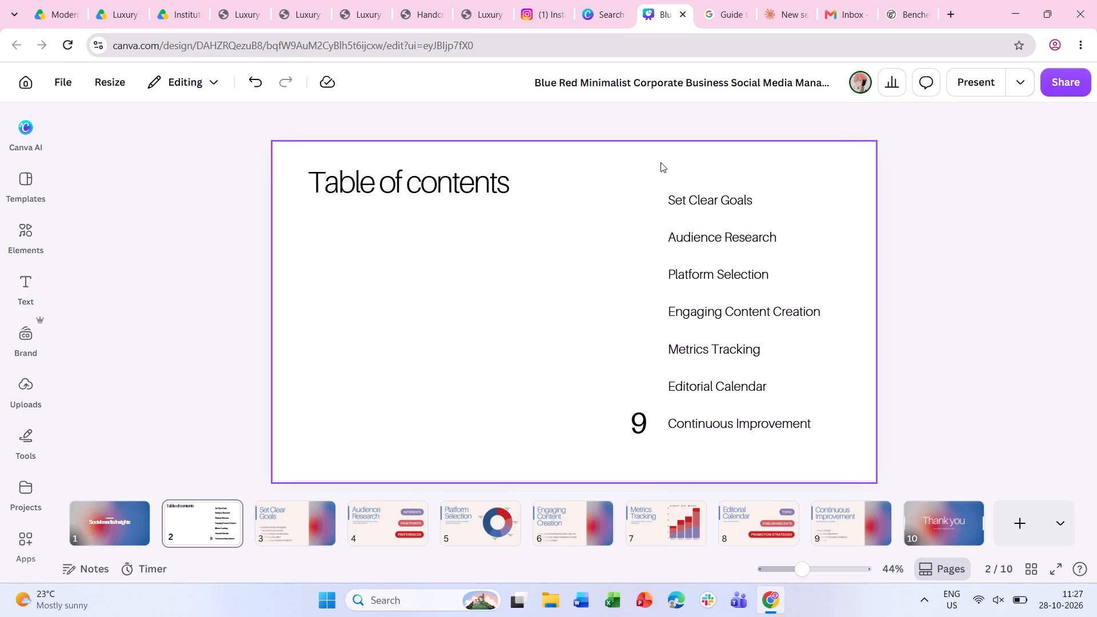
Delete the contents entries from "Set Clear Goals" through "Editorial Calendar".
drag(663, 159, 791, 412)
key(BackSpace)
click(1007, 385)
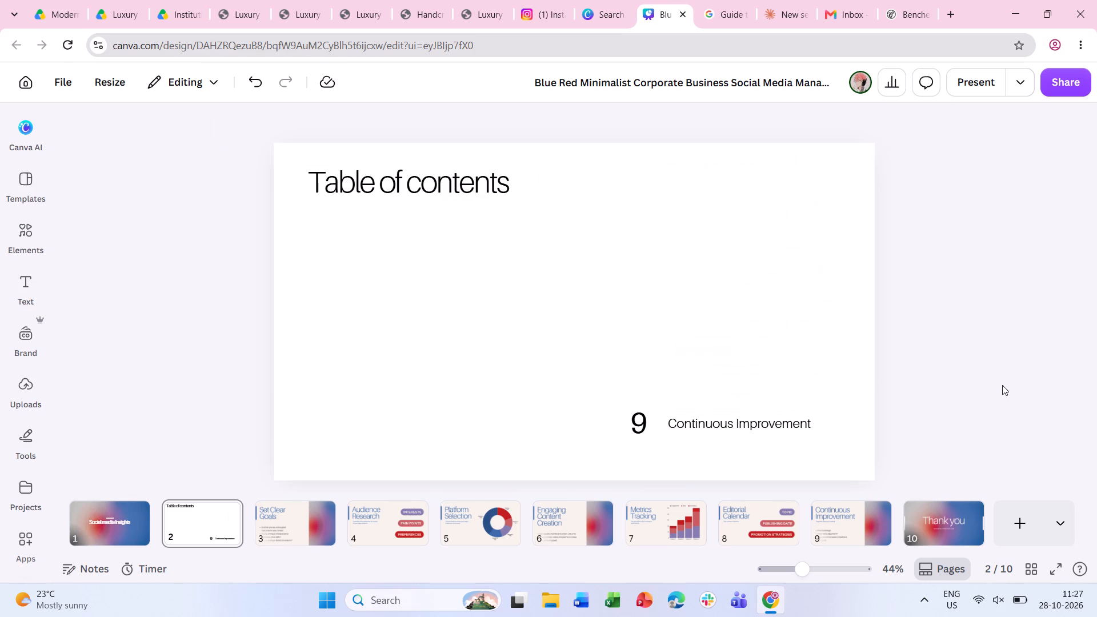
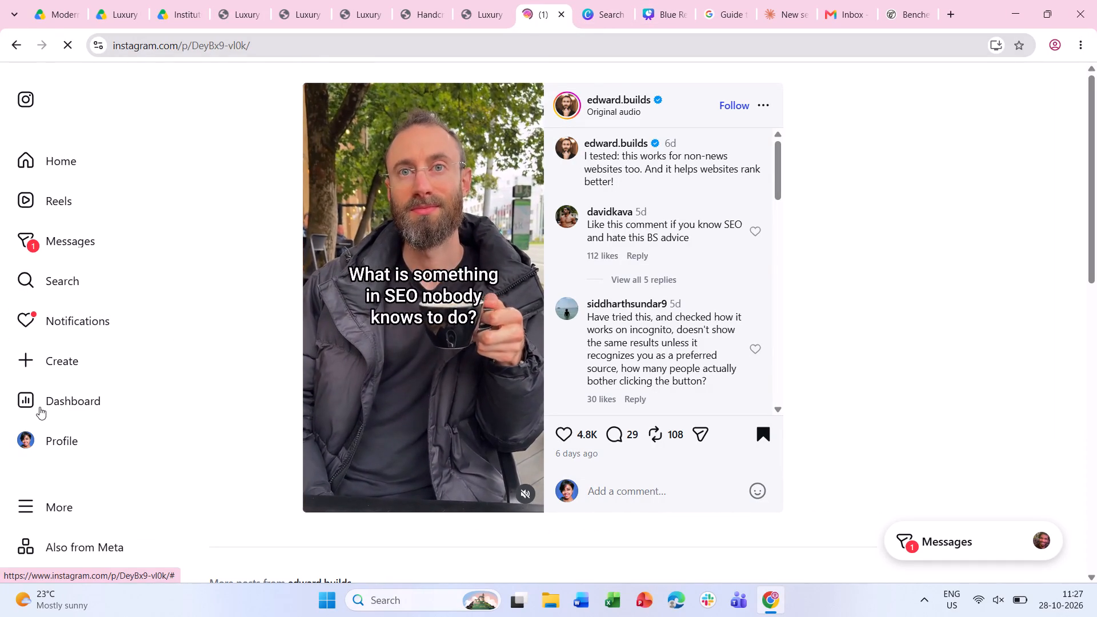
From the Explore feed, save the "When you've scrolled long enough to know every word" reel to the Misc collection.
click(35, 270)
click(366, 96)
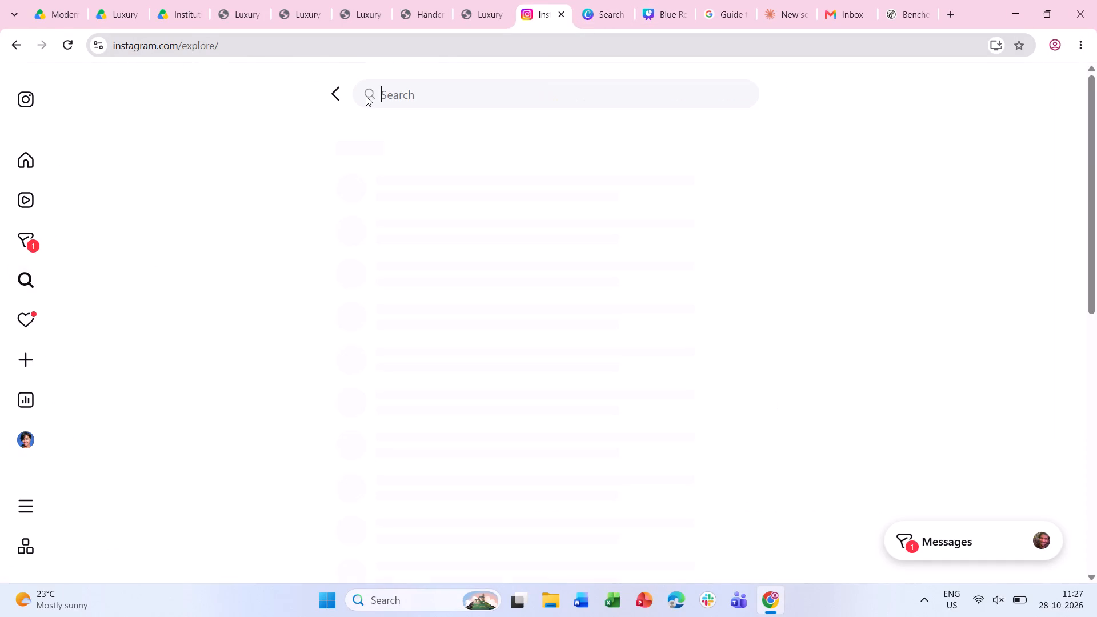
click(331, 102)
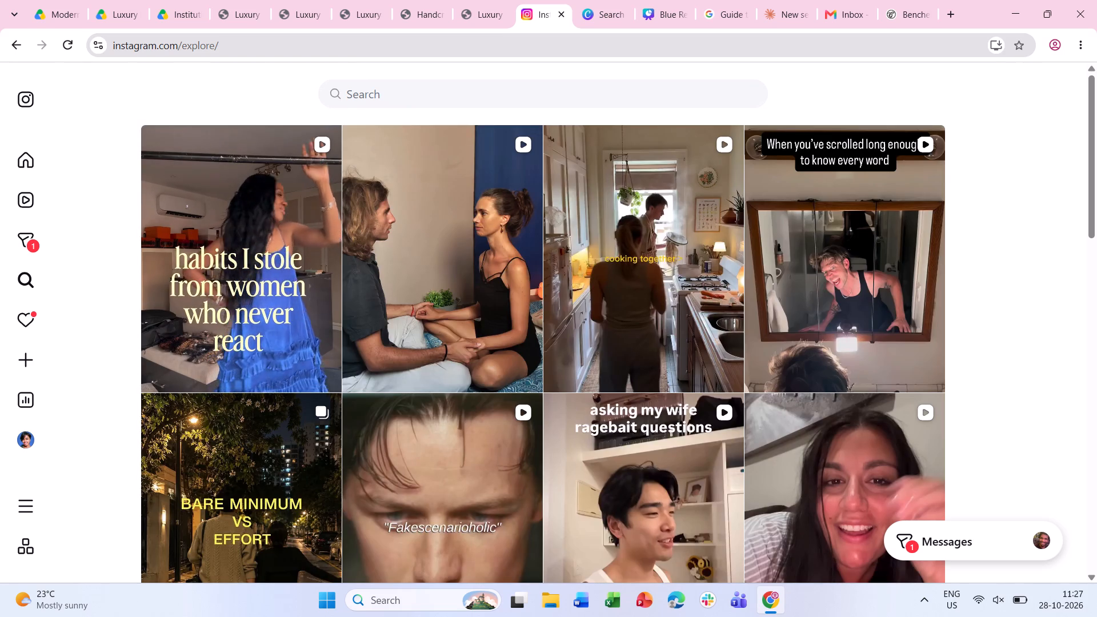
click(899, 309)
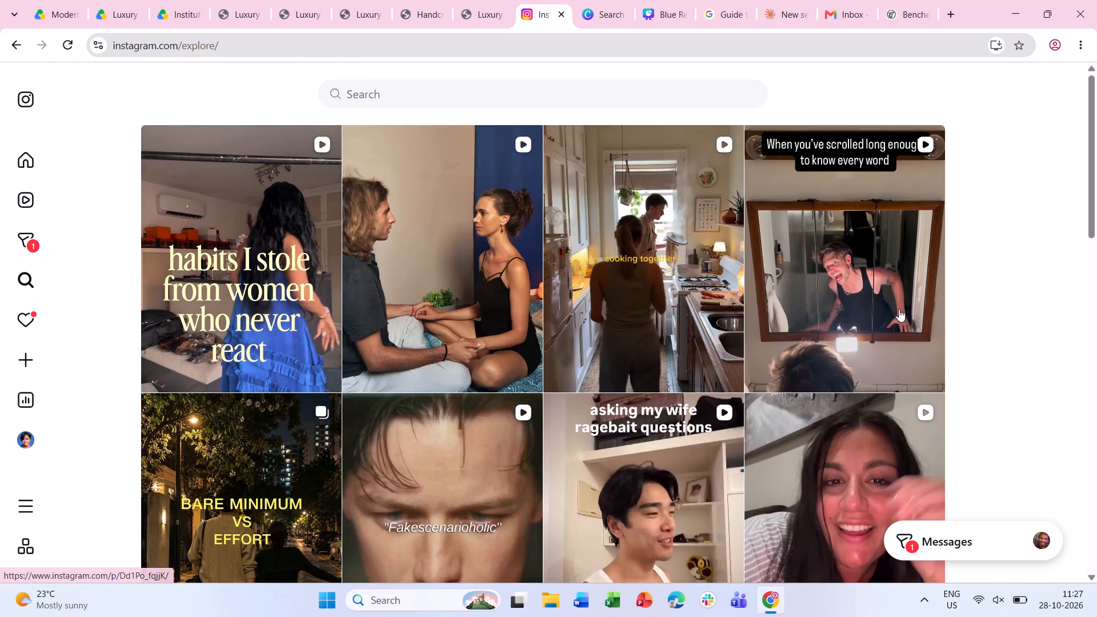
click(834, 469)
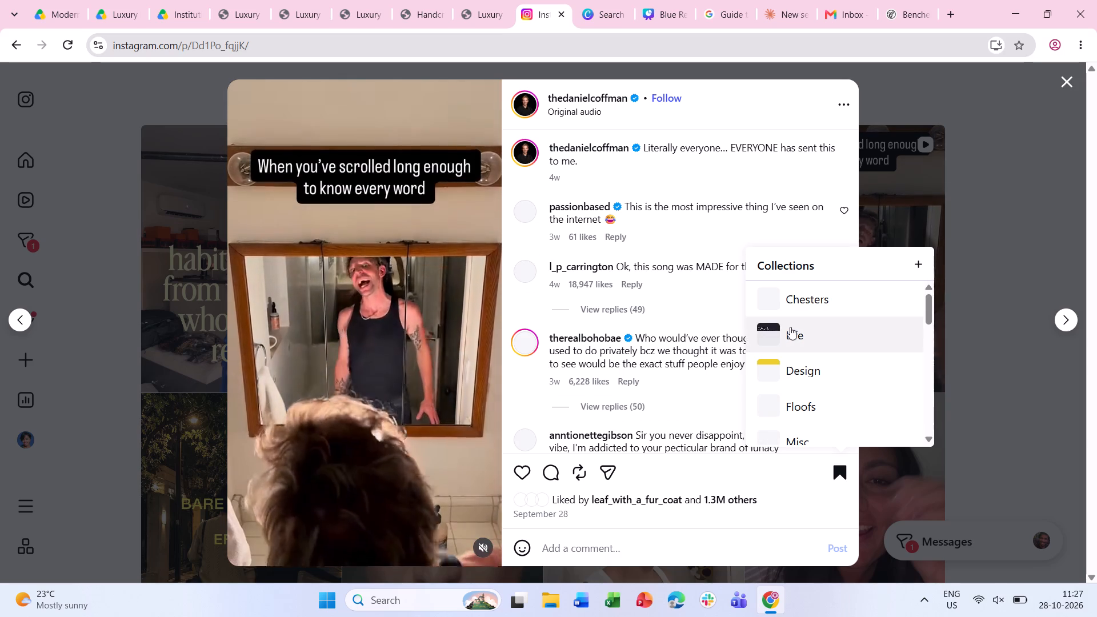
scroll(816, 383, down, 1)
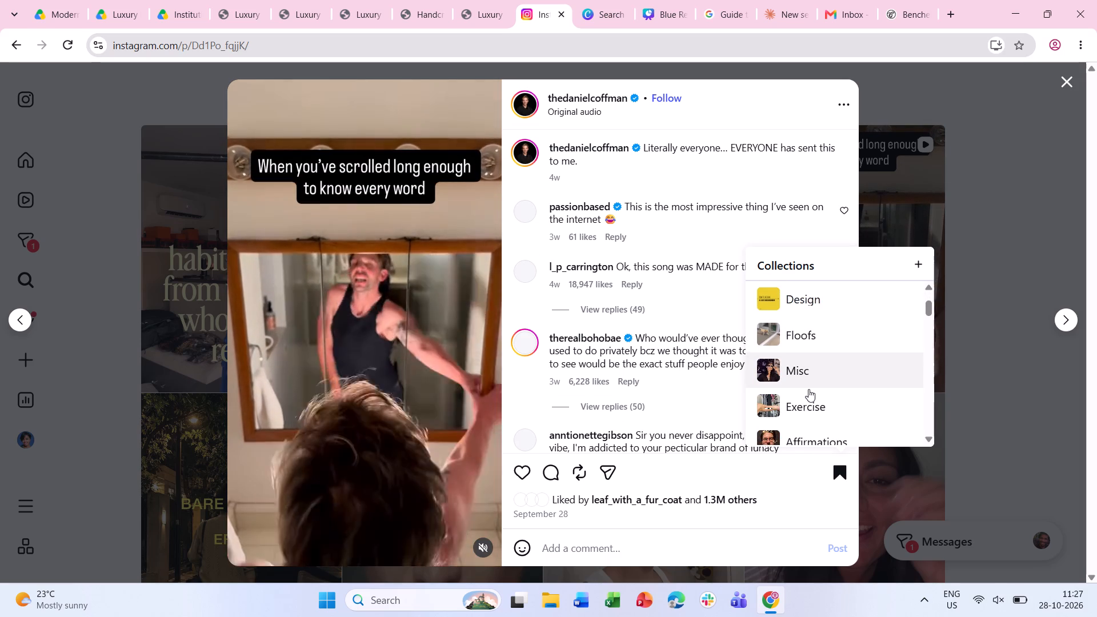
click(793, 375)
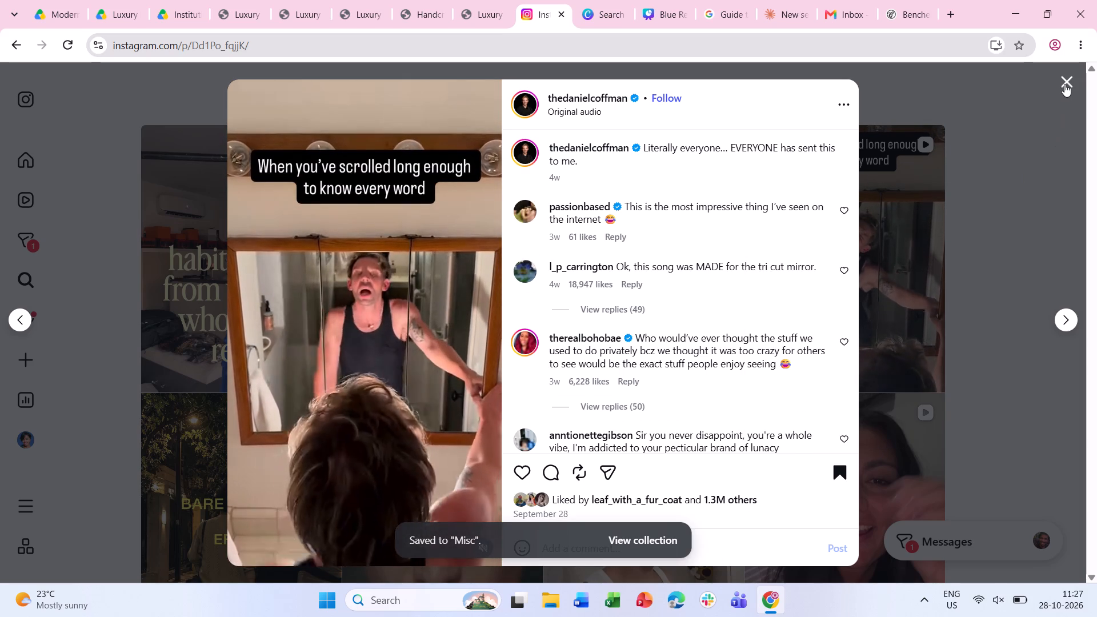
click(1064, 83)
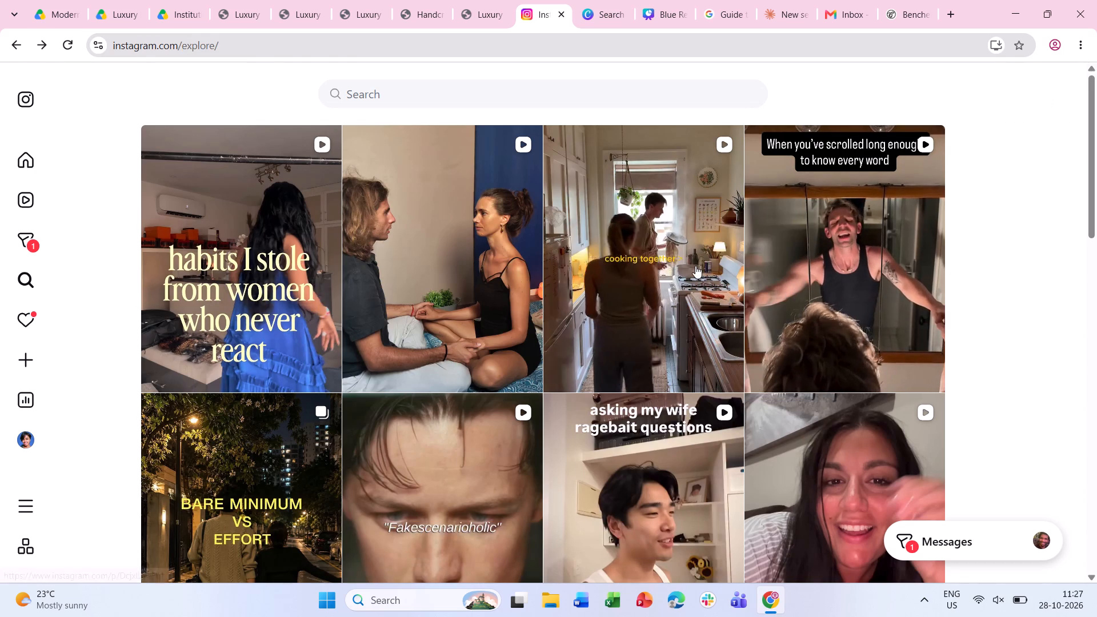
Save the "cooking together" reel from the Explore feed to the saved posts, without choosing a collection.
click(607, 219)
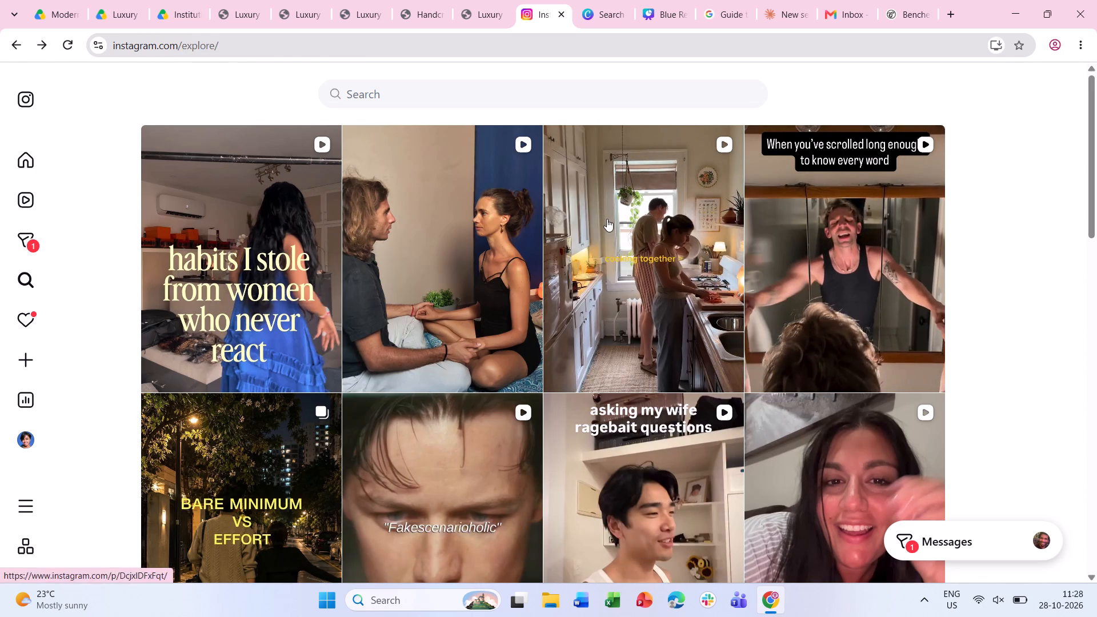
click(832, 475)
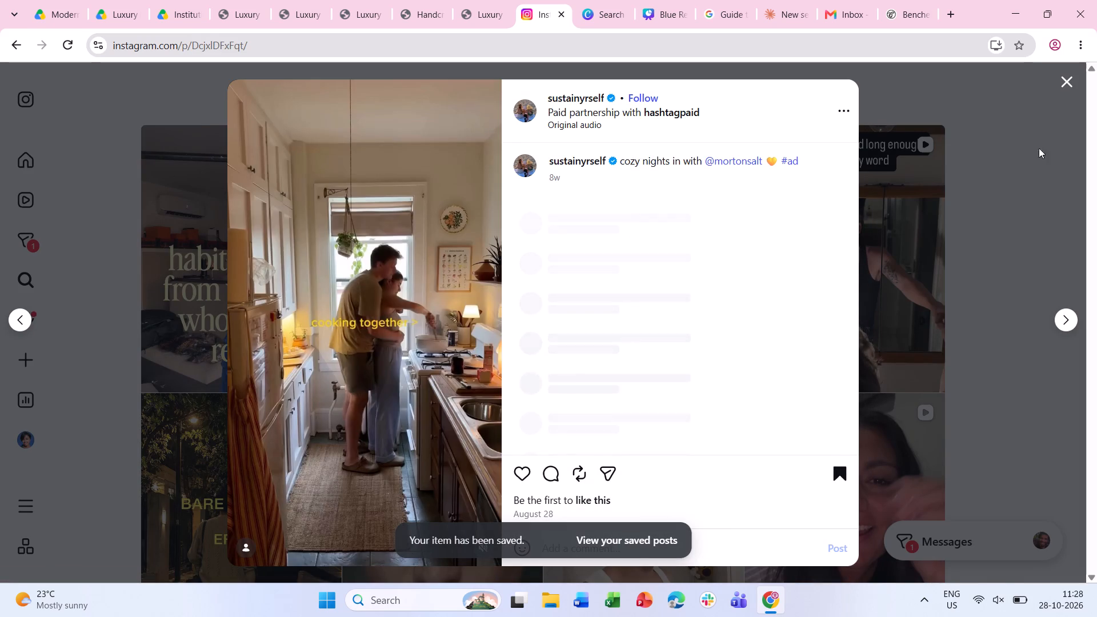
click(1058, 80)
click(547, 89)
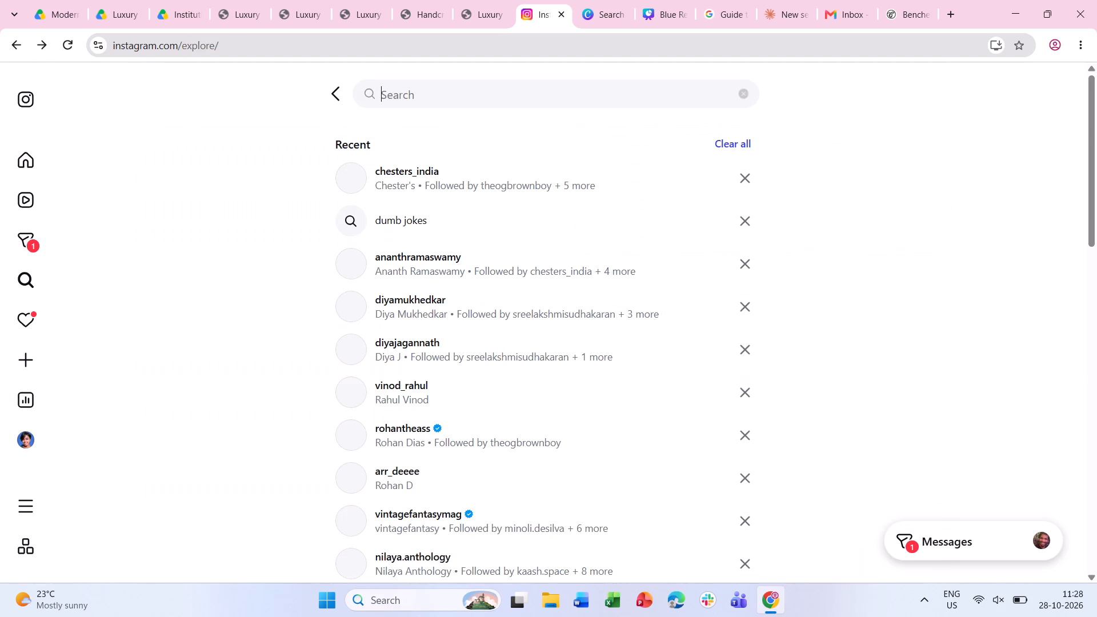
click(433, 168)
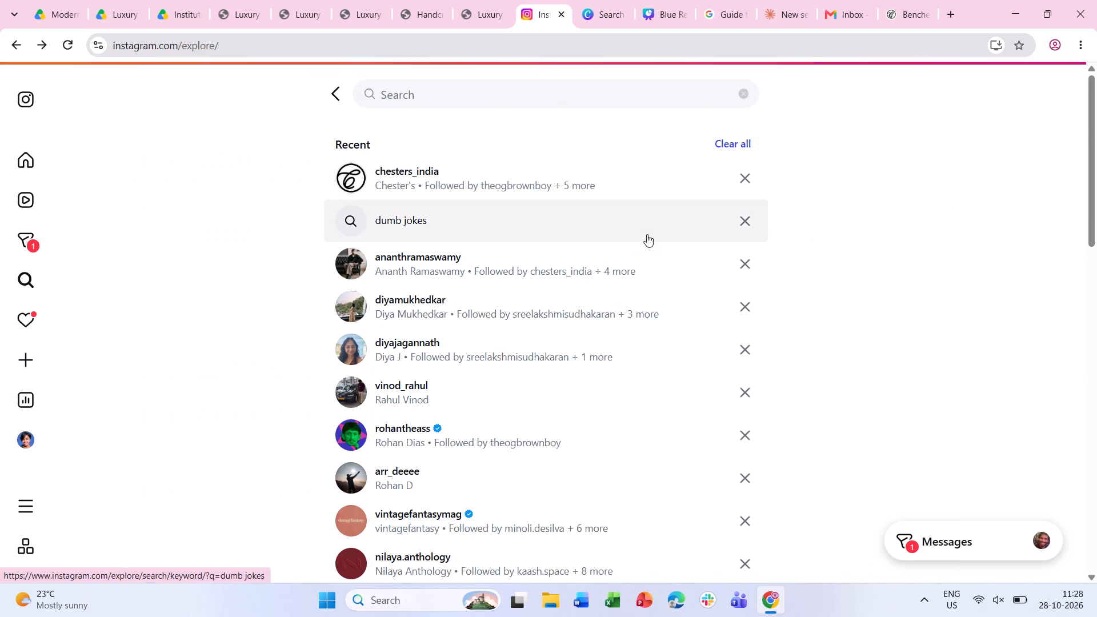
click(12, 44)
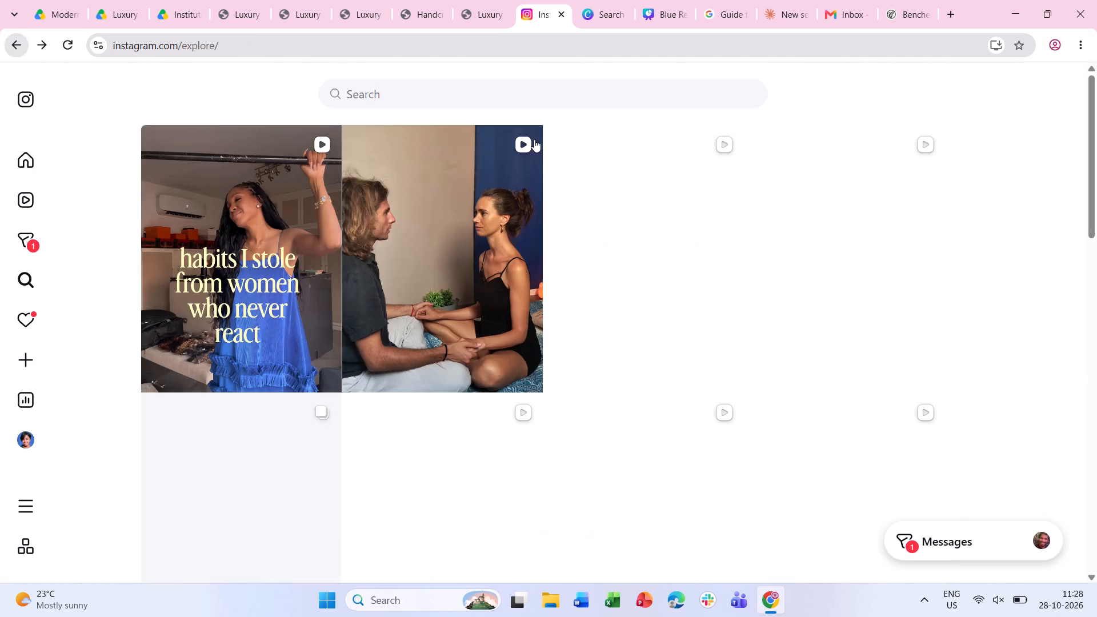
Remove "dumb jokes" and the four account entries directly above vintagefantasymag from the recent searches.
click(507, 97)
click(748, 225)
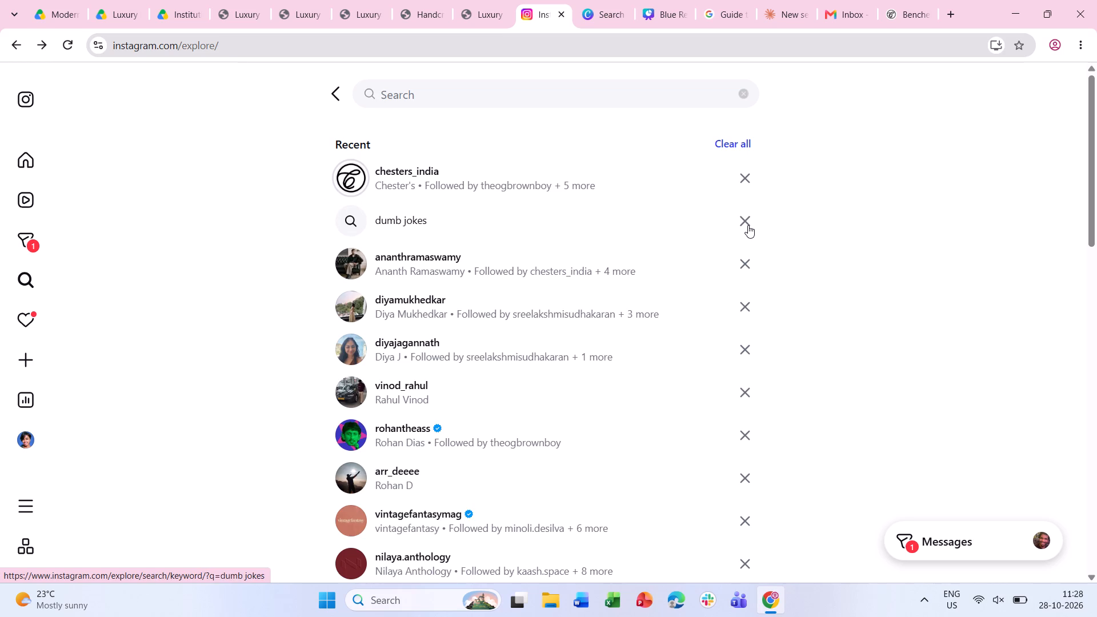
click(747, 305)
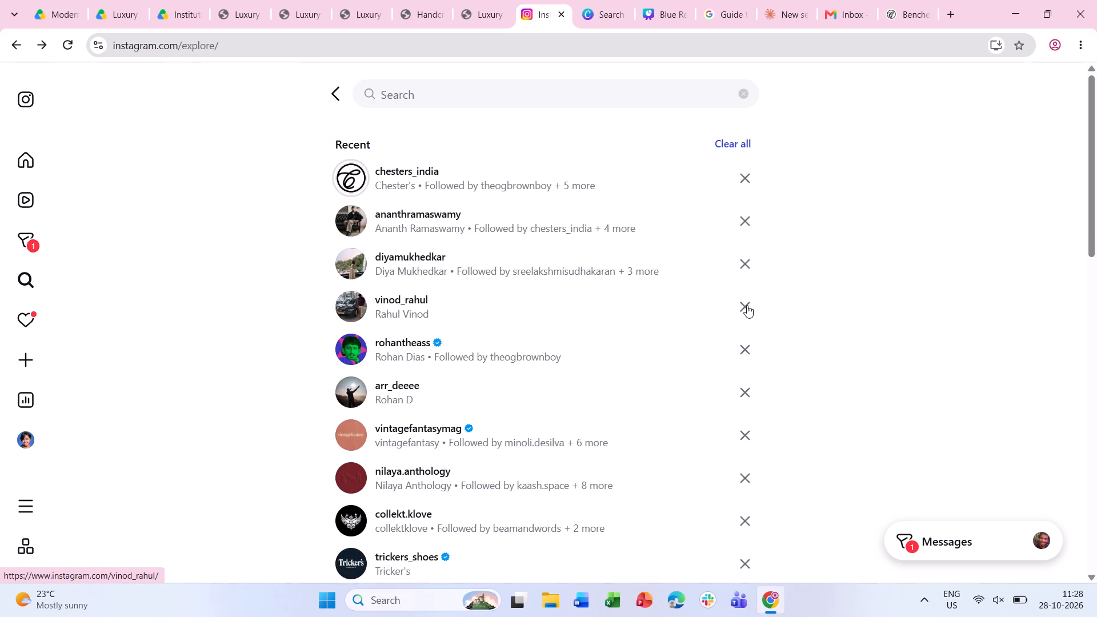
triple_click(747, 305)
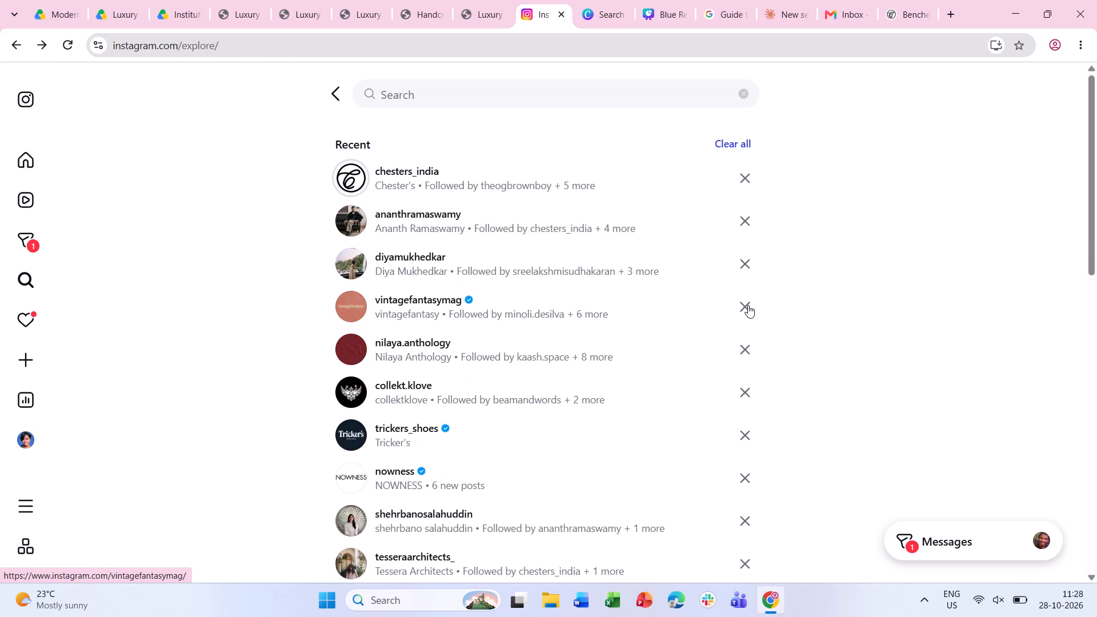
Open the chesters_india profile from the recent searches and look through its post grid.
click(428, 96)
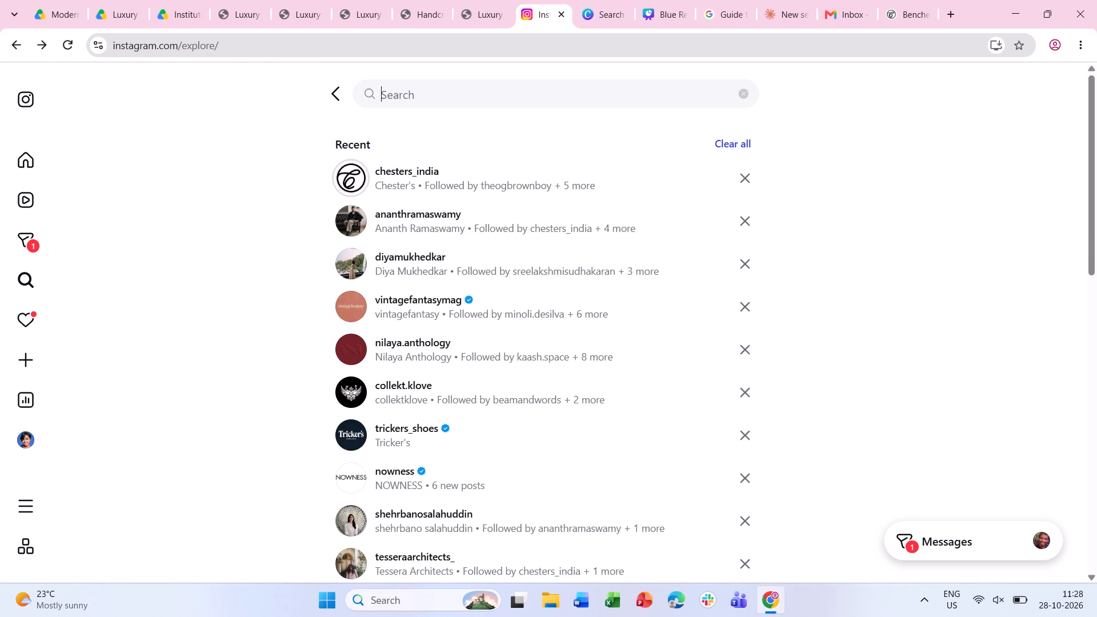
click(407, 188)
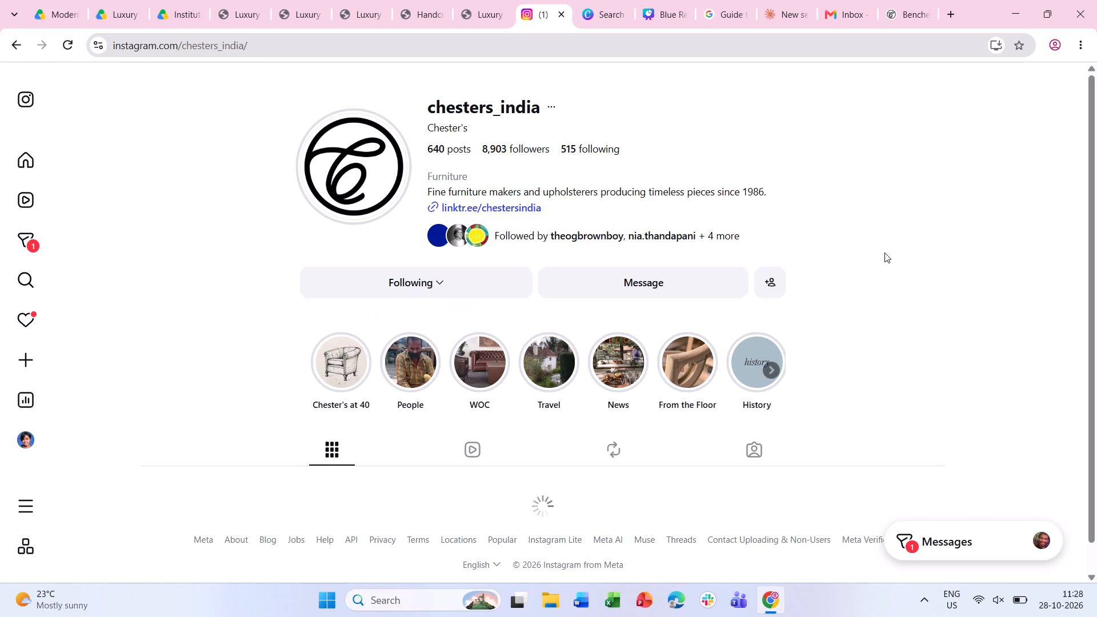
scroll(1028, 230, down, 4)
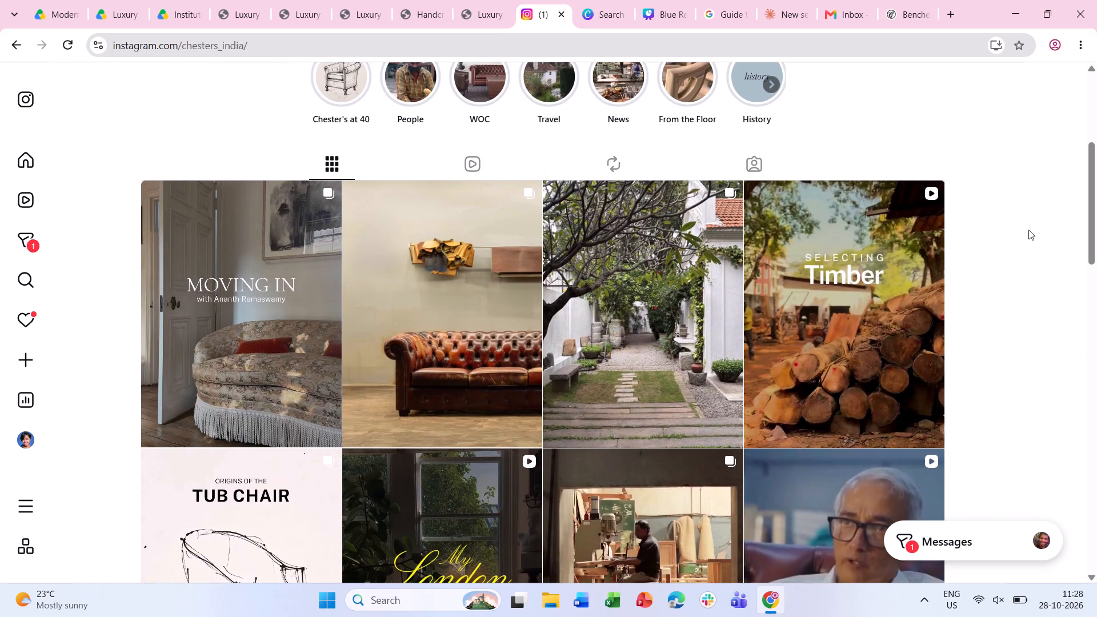
Look through the chesters_india feed and open the patterned upholstery post, moving on to its second image.
scroll(1028, 230, down, 12)
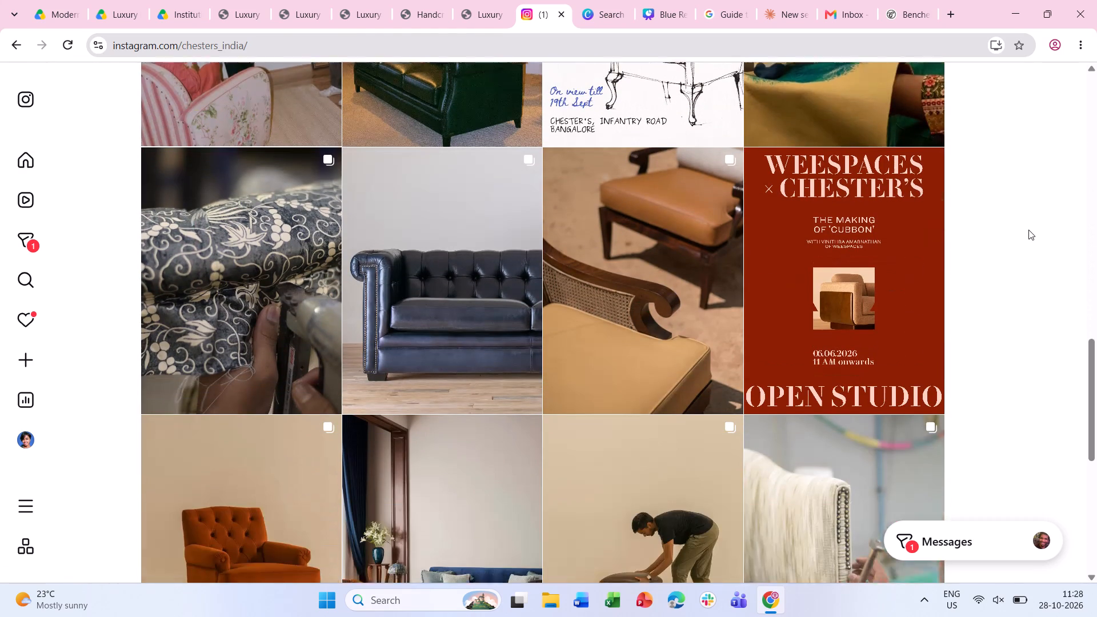
scroll(1028, 230, up, 3)
scroll(1028, 230, down, 3)
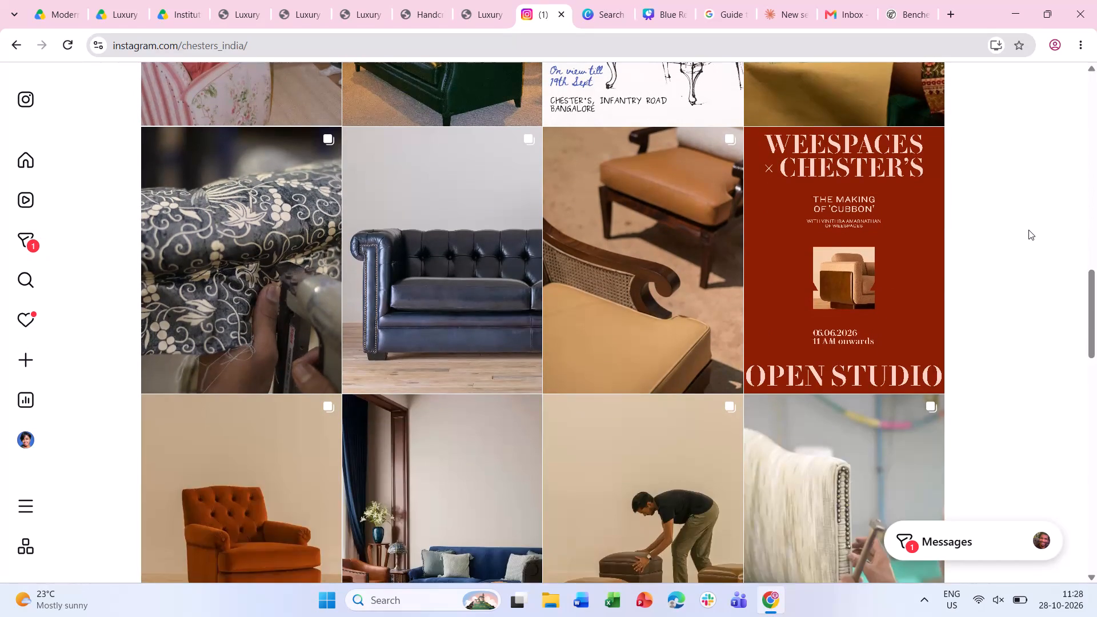
click(246, 287)
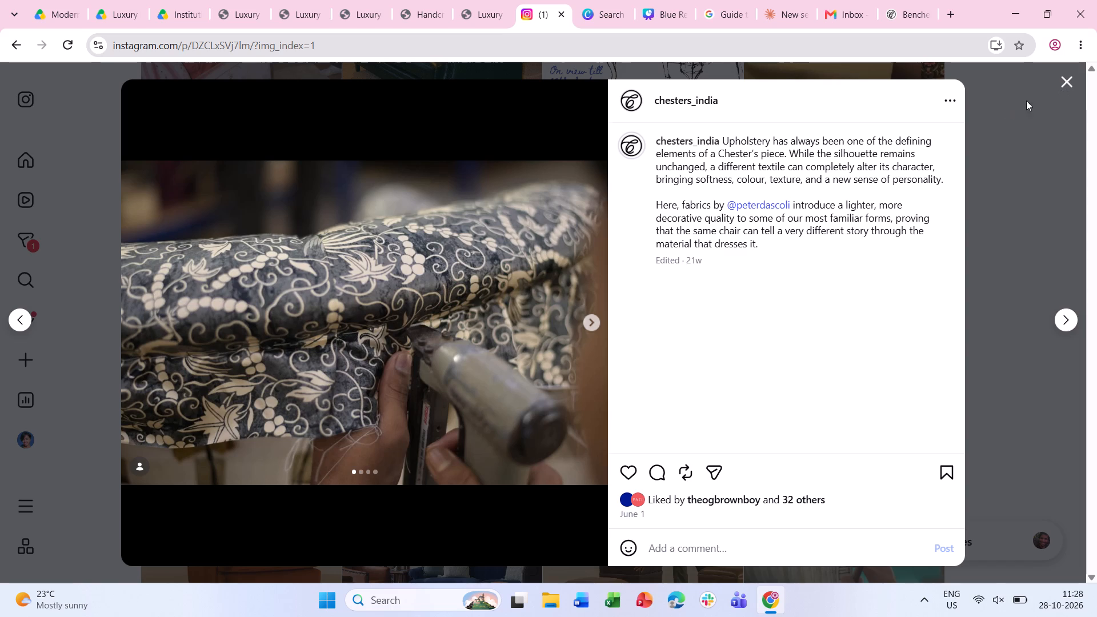
click(590, 320)
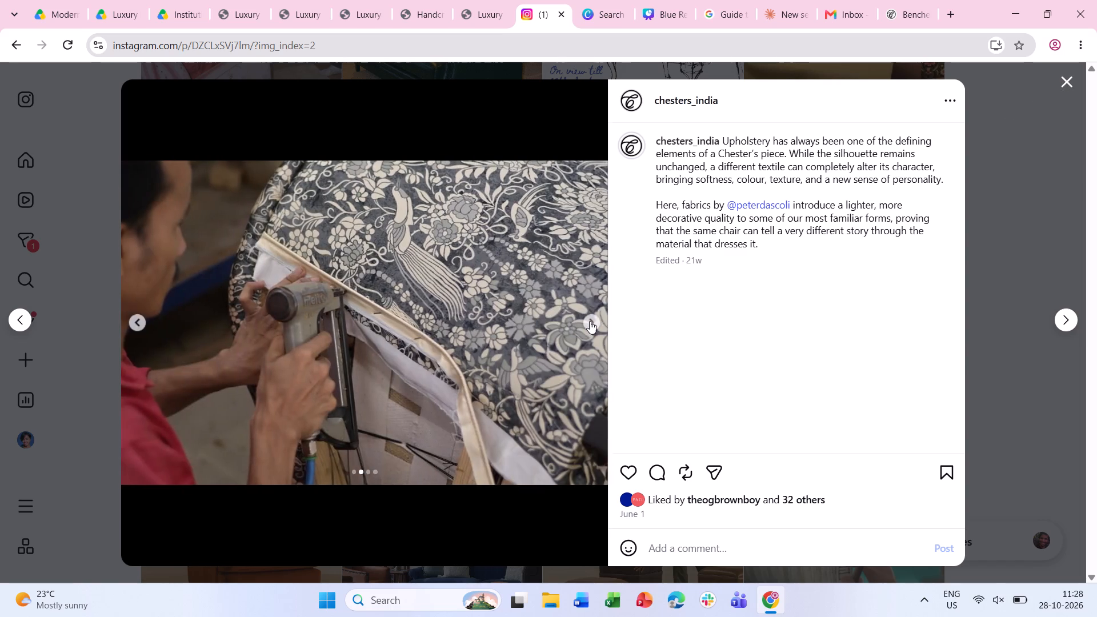
Look through the remaining images of the patterned upholstery post, go back to the first one, and close the post.
click(590, 321)
click(591, 321)
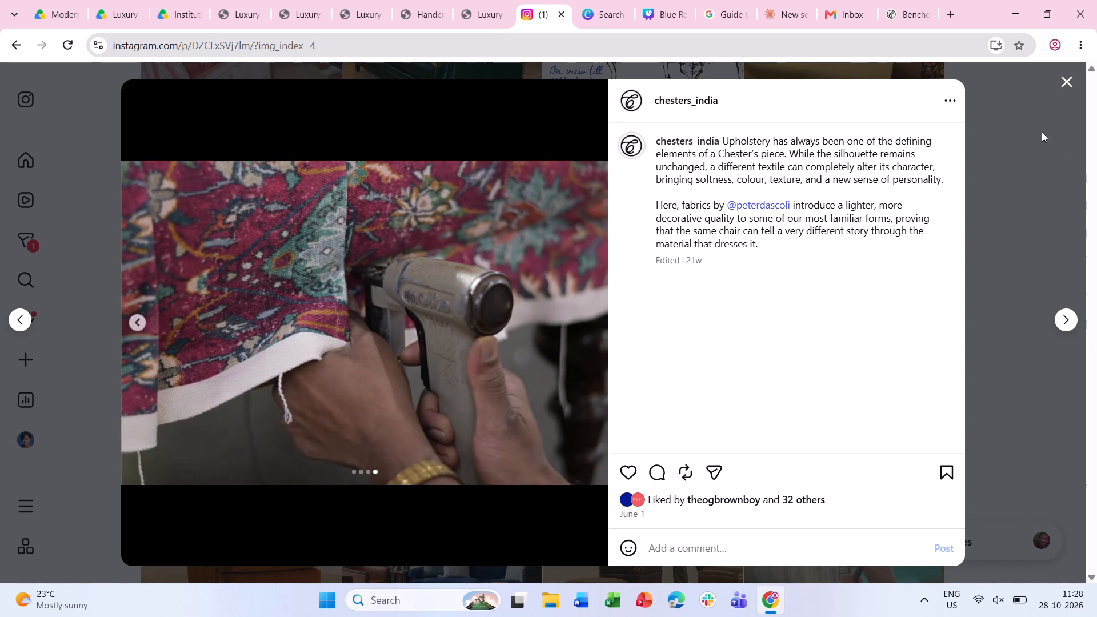
click(145, 320)
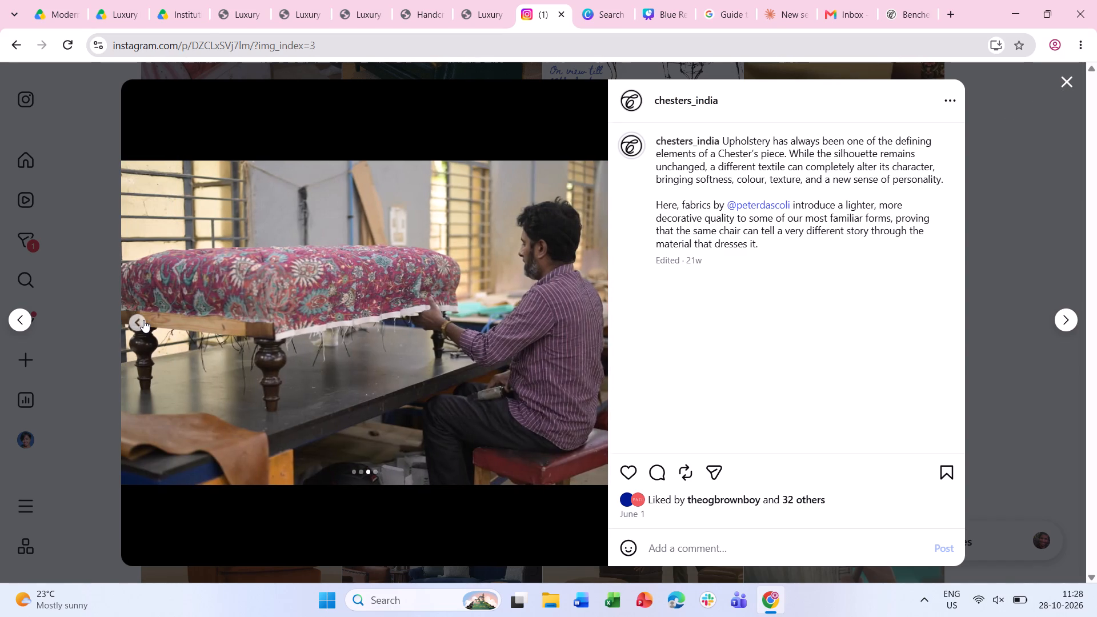
double_click(143, 320)
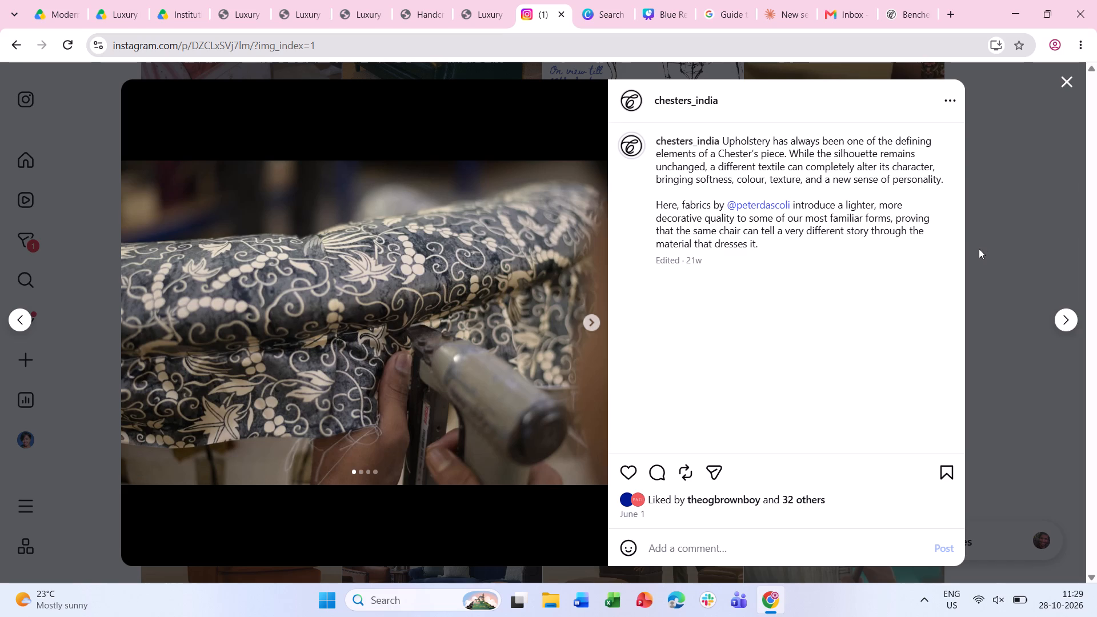
click(1067, 87)
click(1050, 185)
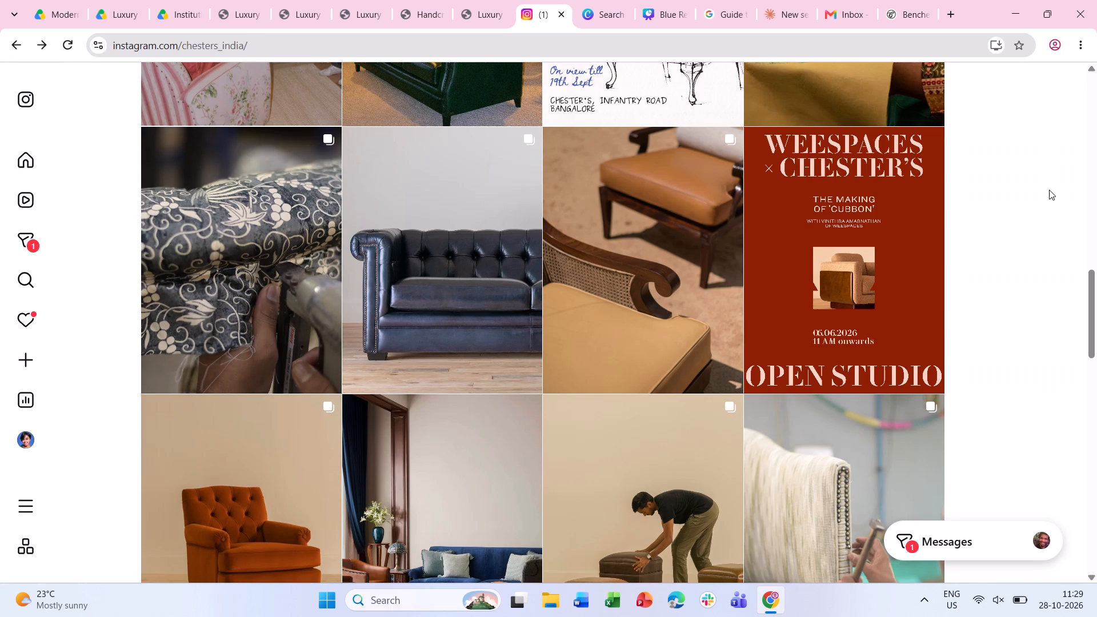
Take a screenshot of the three adjacent feed posts showing patterned upholstery, the navy Chesterfield sofa, and the cane armchair.
key(Print)
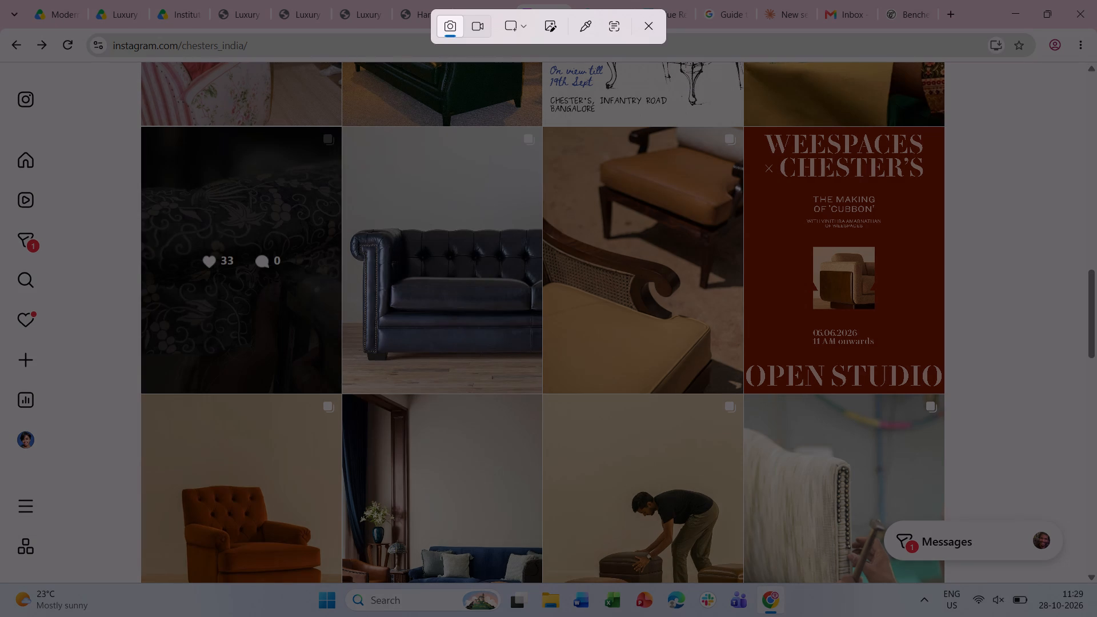
drag(142, 126, 743, 393)
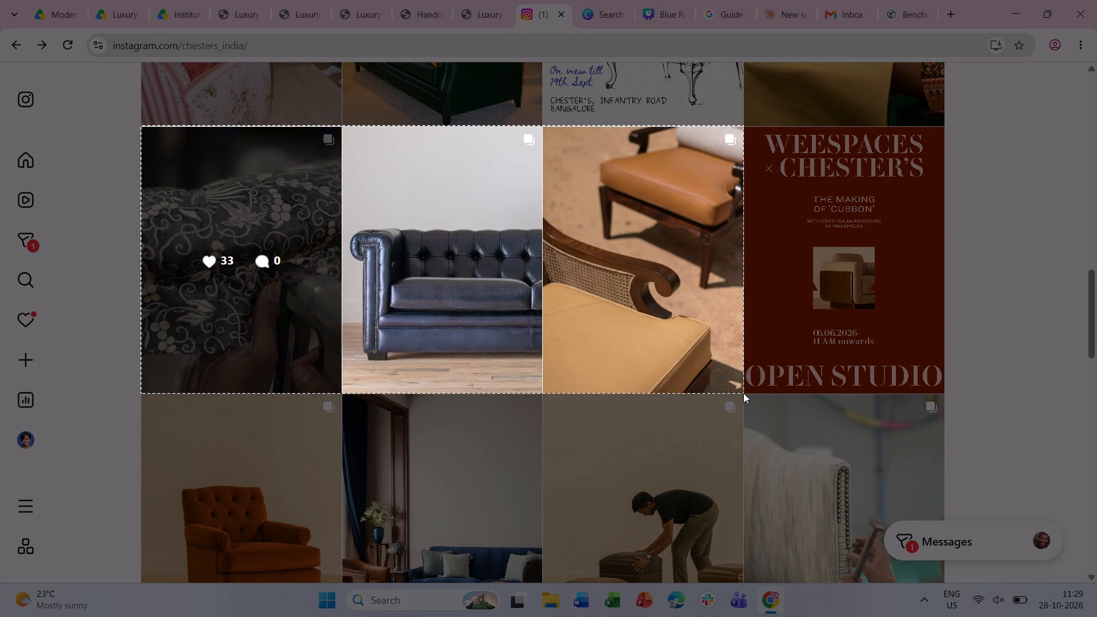
drag(743, 393, 743, 394)
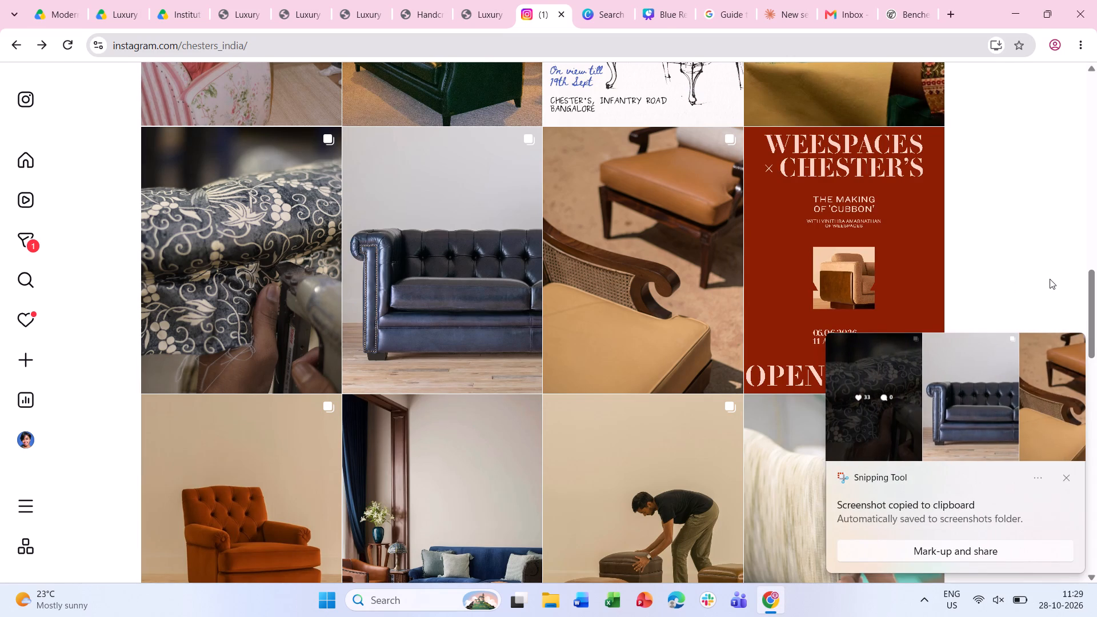
click(1059, 289)
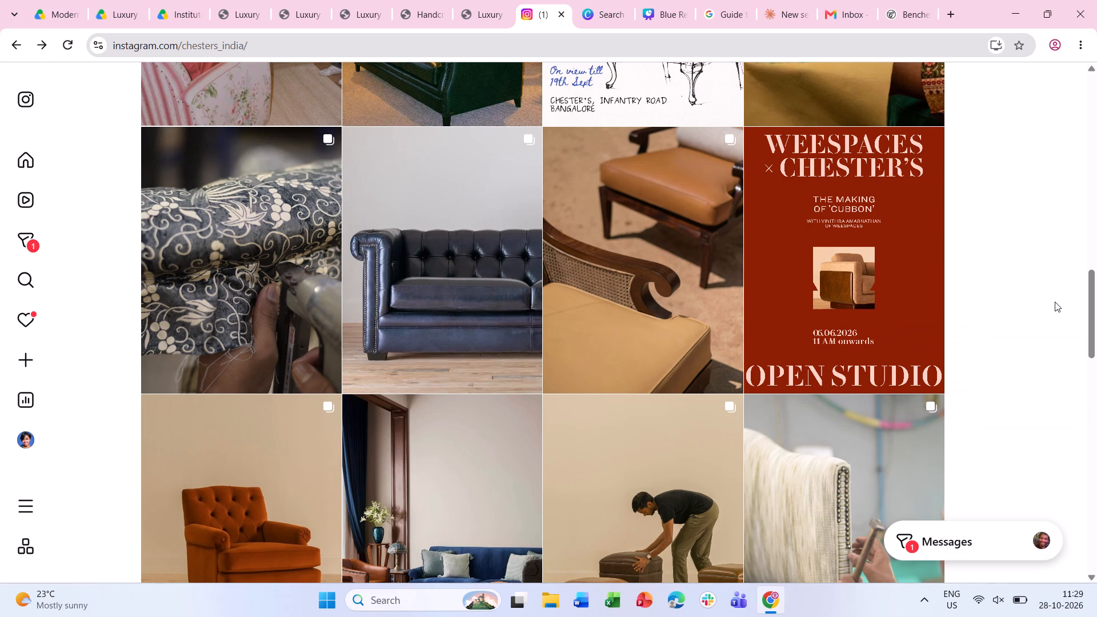
Take a screenshot of the three adjacent posts showing the orange armchair, the living room with blue sofa, and the leather stools.
scroll(1055, 302, down, 3)
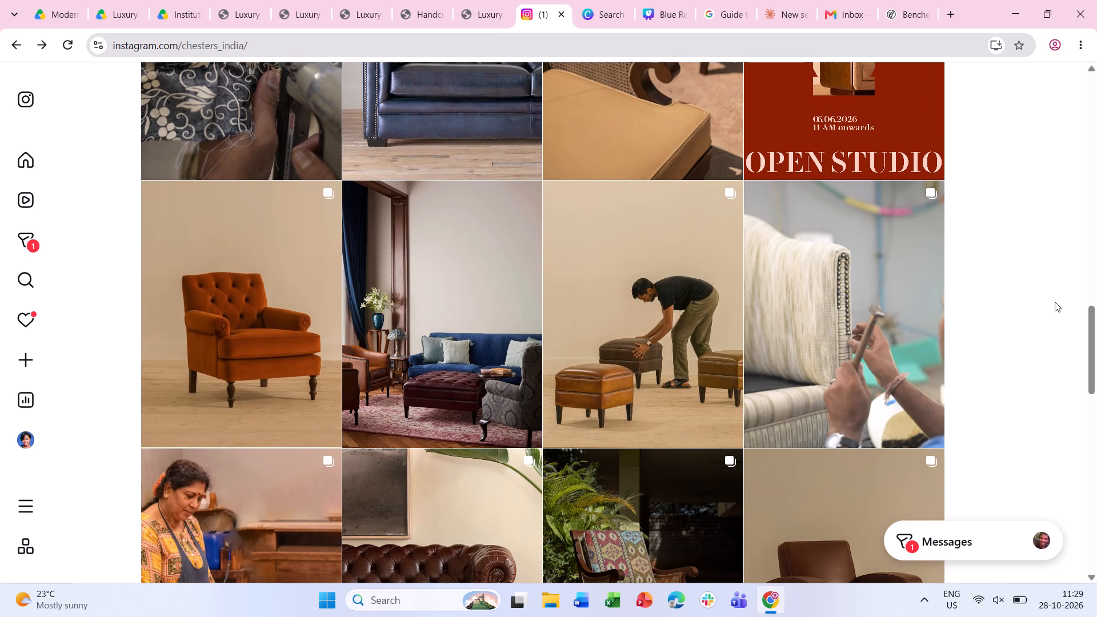
drag(139, 179, 384, 291)
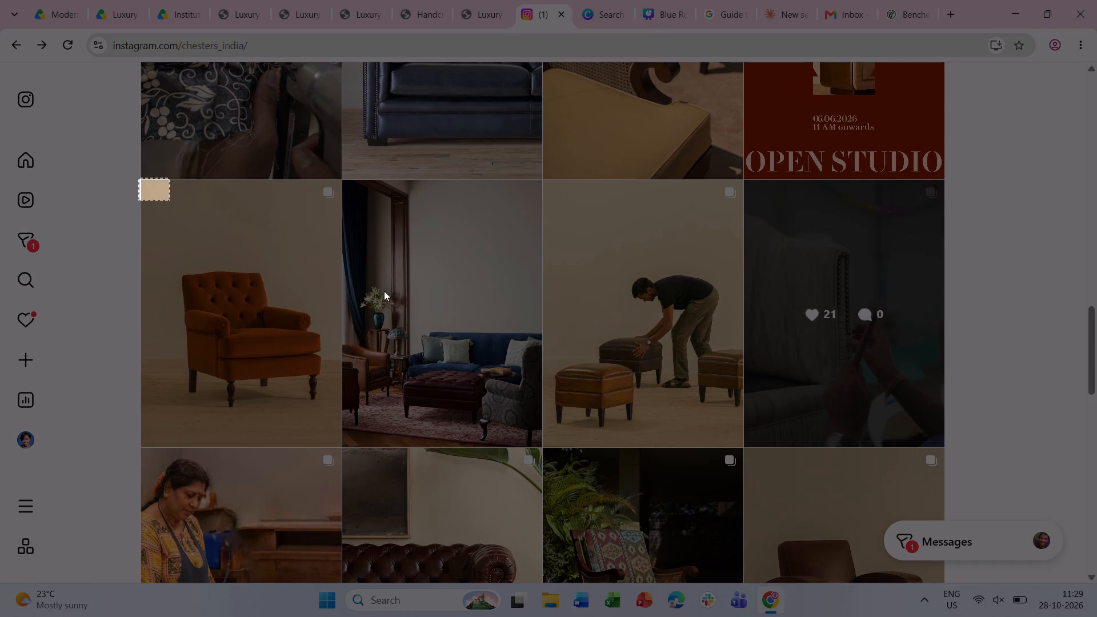
drag(384, 291, 743, 447)
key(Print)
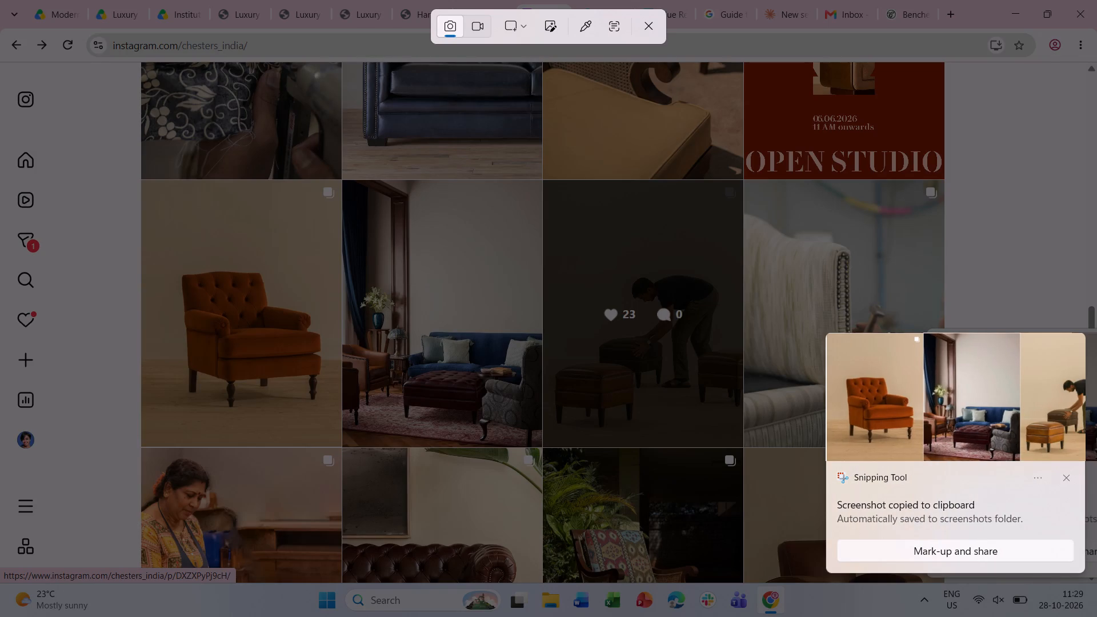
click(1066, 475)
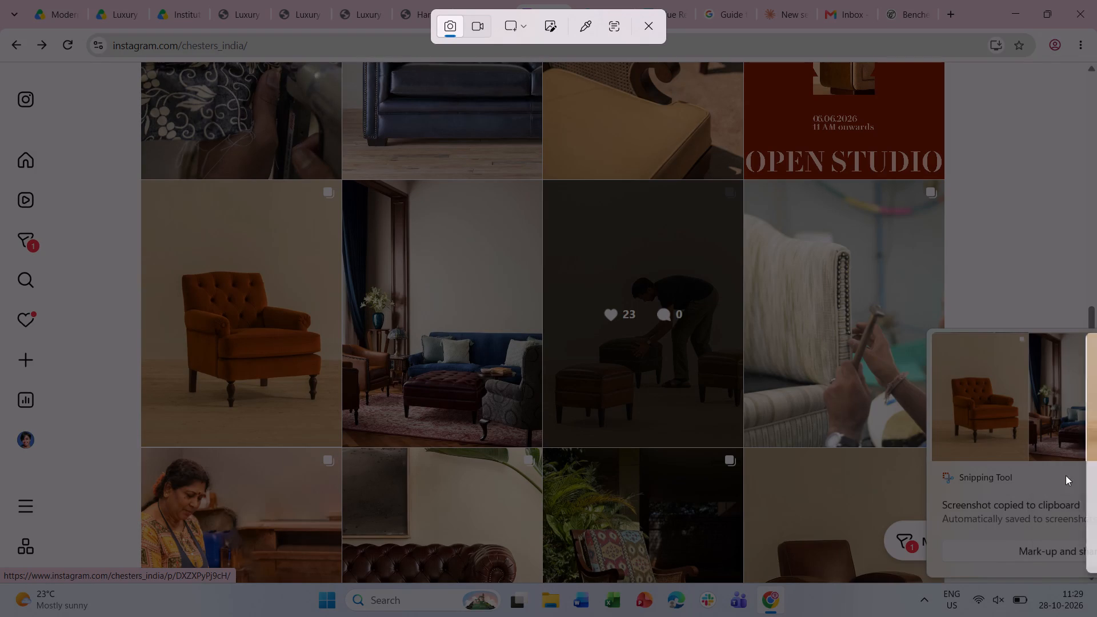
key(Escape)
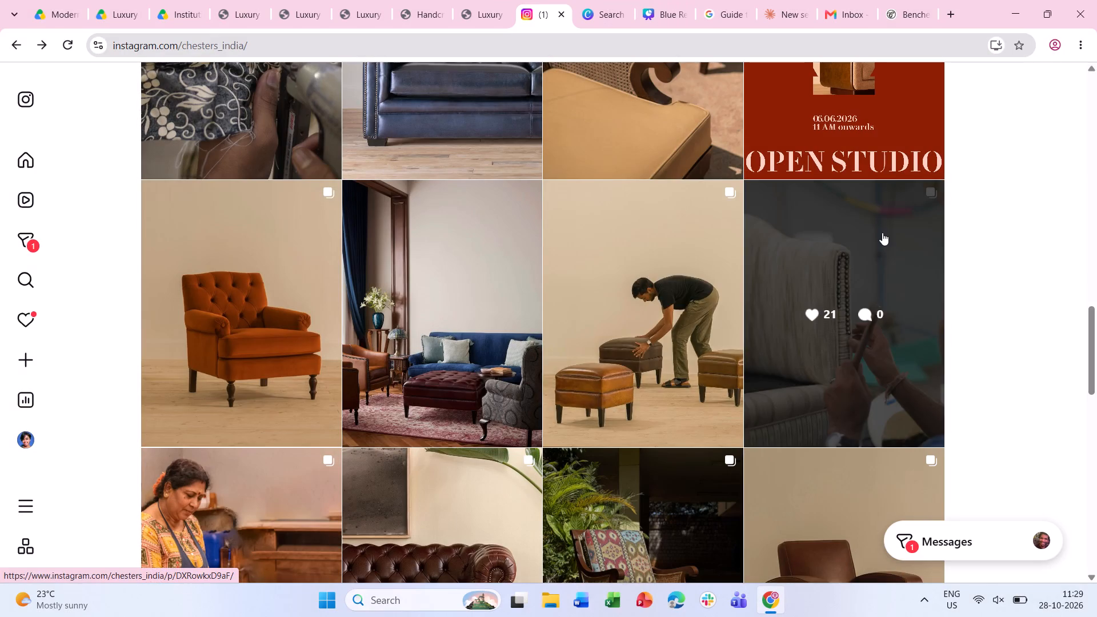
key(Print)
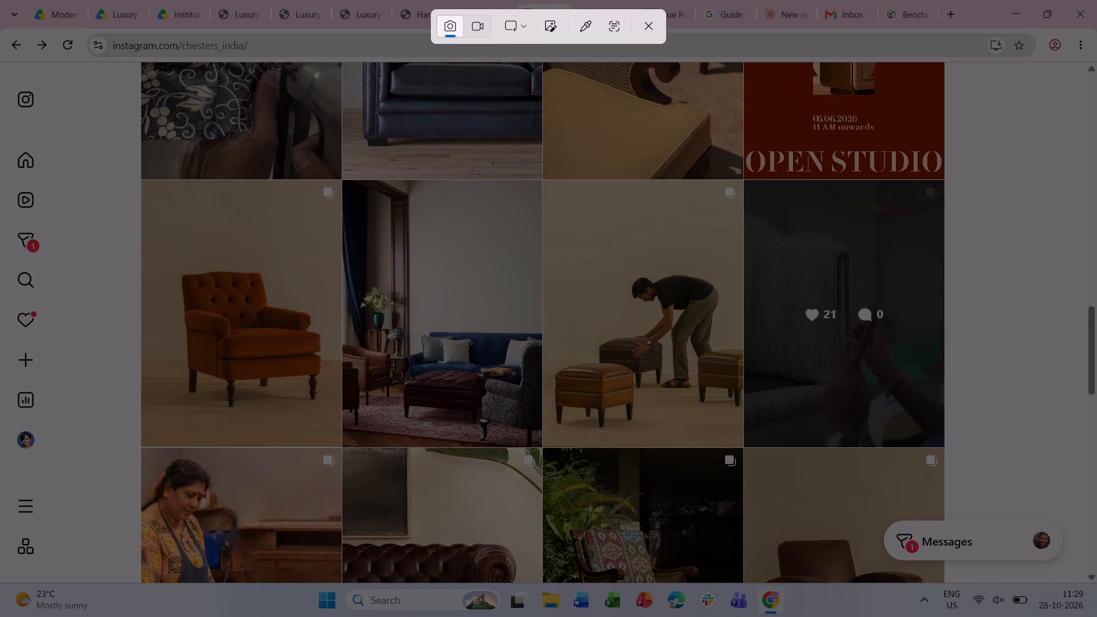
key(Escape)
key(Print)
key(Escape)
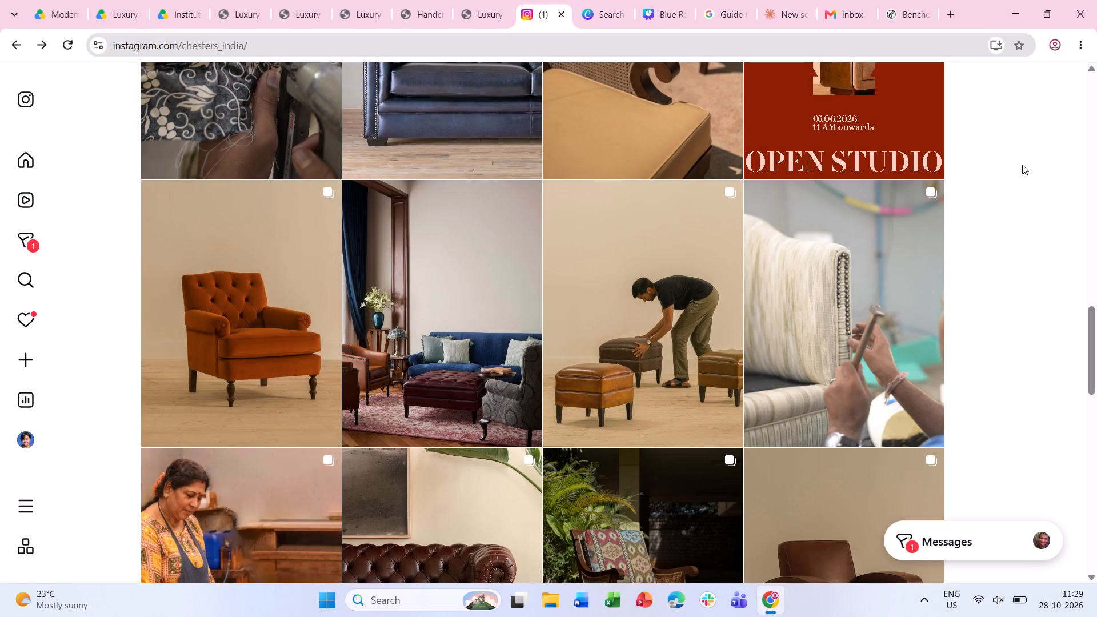
Take a screenshot of only the cream chair upholstery post beside the leather stools post, and dismiss the capture notification.
key(Print)
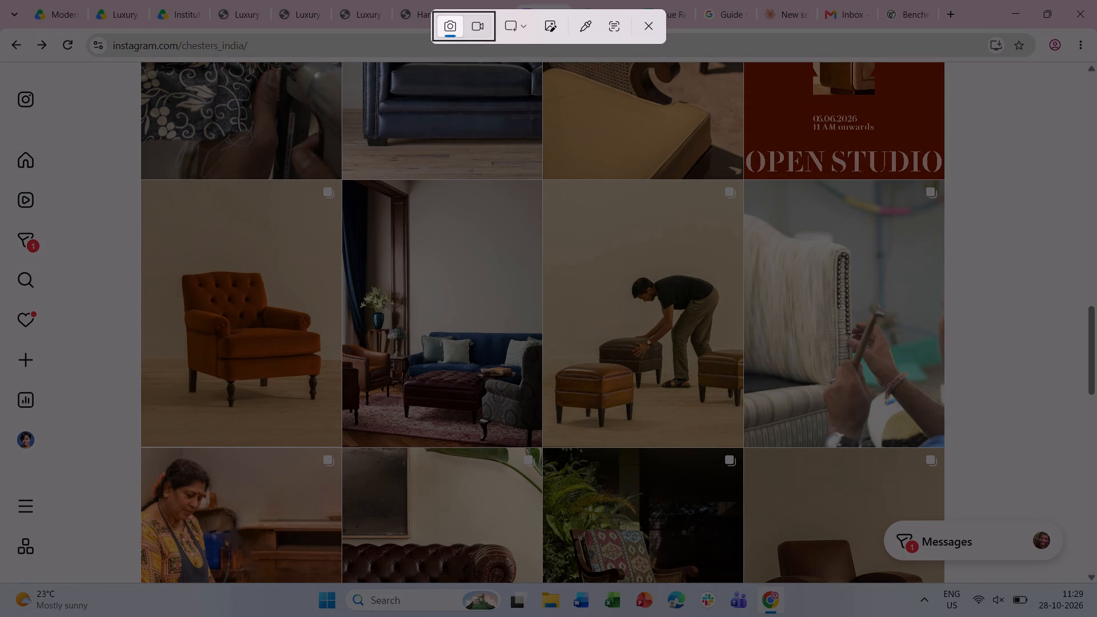
drag(744, 179, 942, 446)
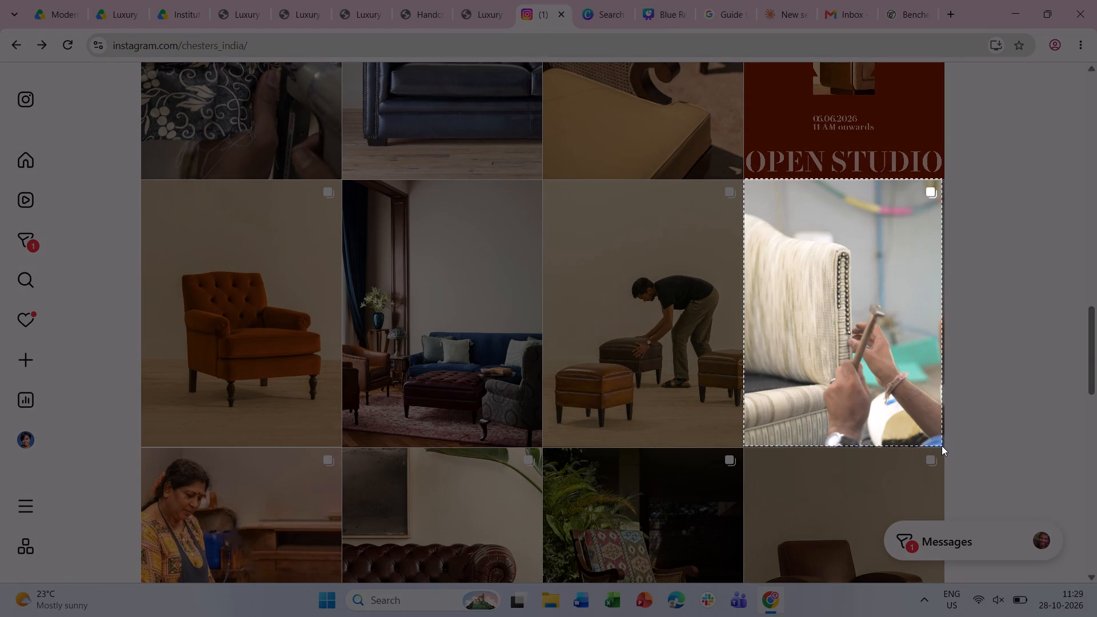
drag(942, 446, 943, 446)
scroll(1018, 378, down, 3)
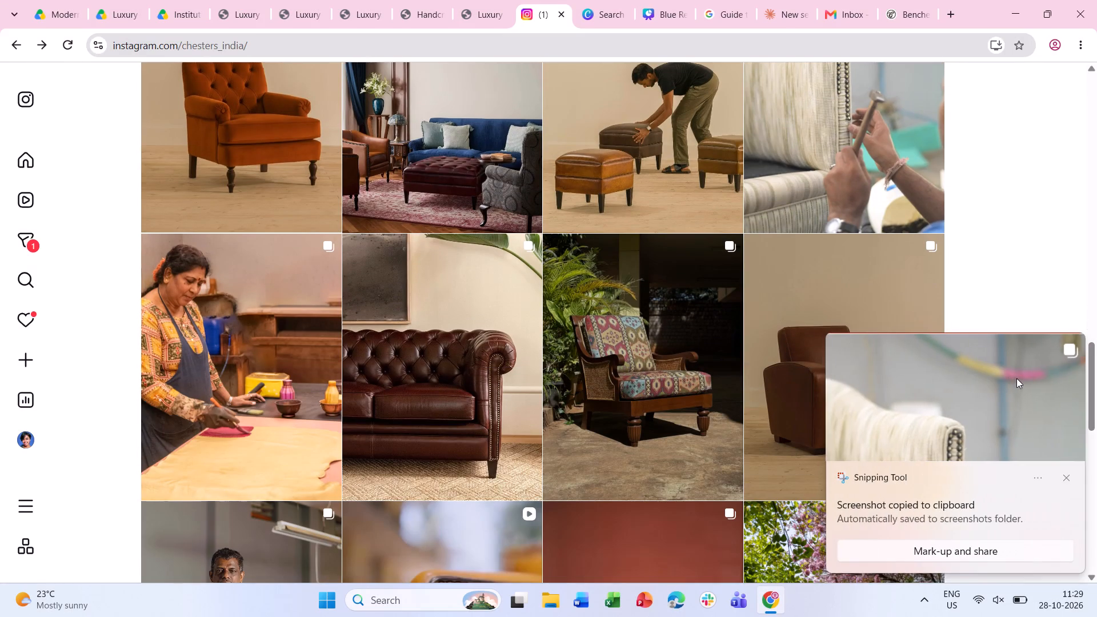
scroll(1021, 274, up, 6)
scroll(1021, 274, down, 4)
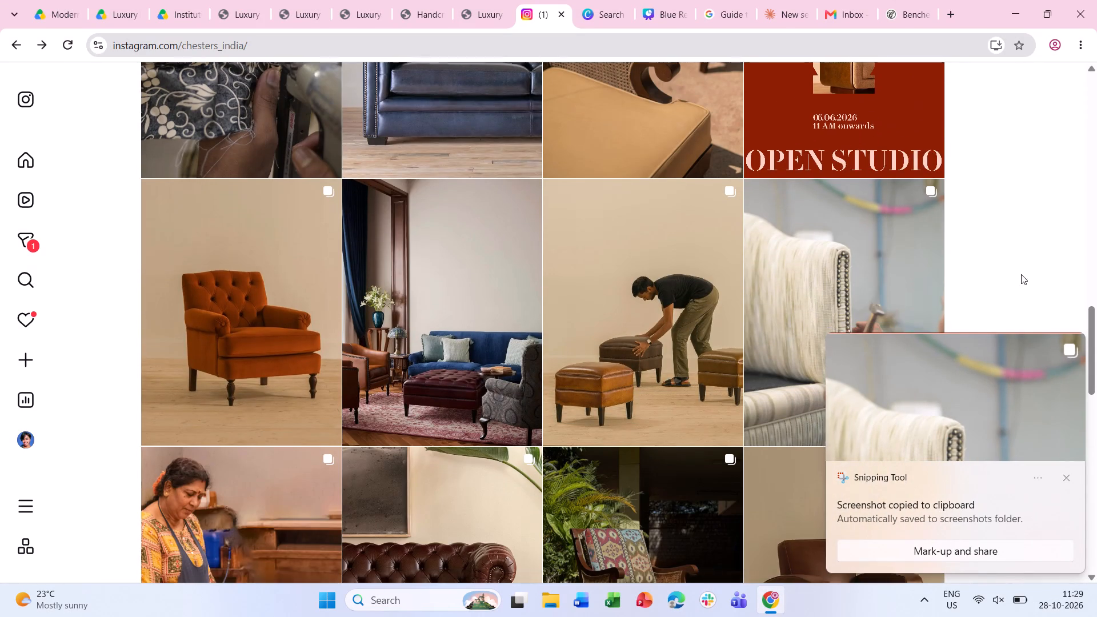
scroll(1021, 274, down, 2)
click(1070, 482)
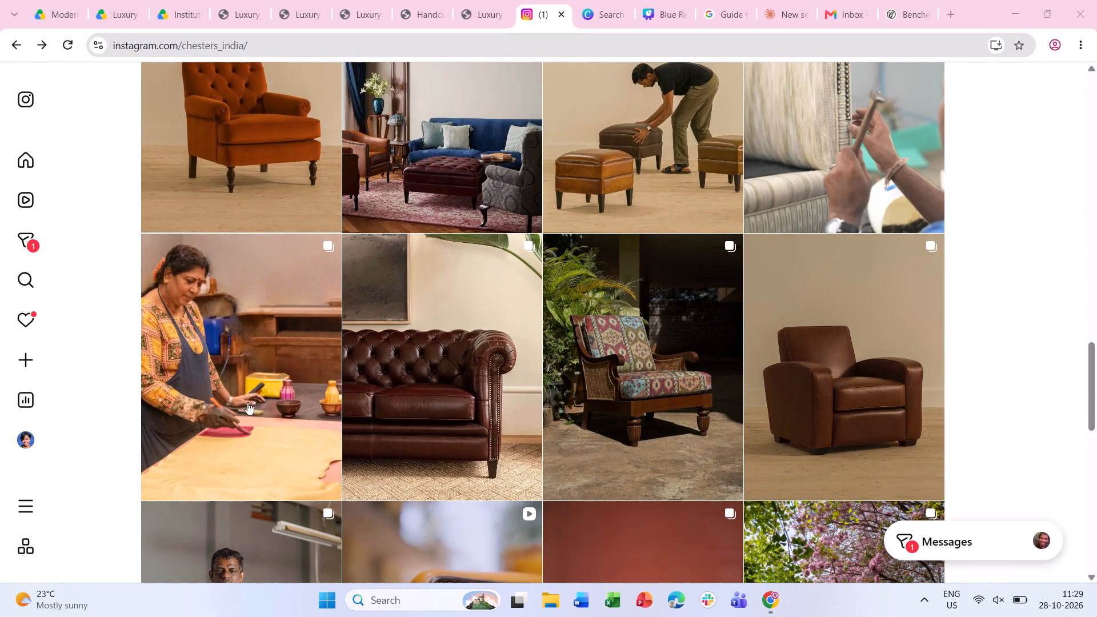
Take a screenshot of the three posts showing the woman working on leather, the brown Chesterfield sofa, and the patterned armchair.
scroll(856, 401, down, 1)
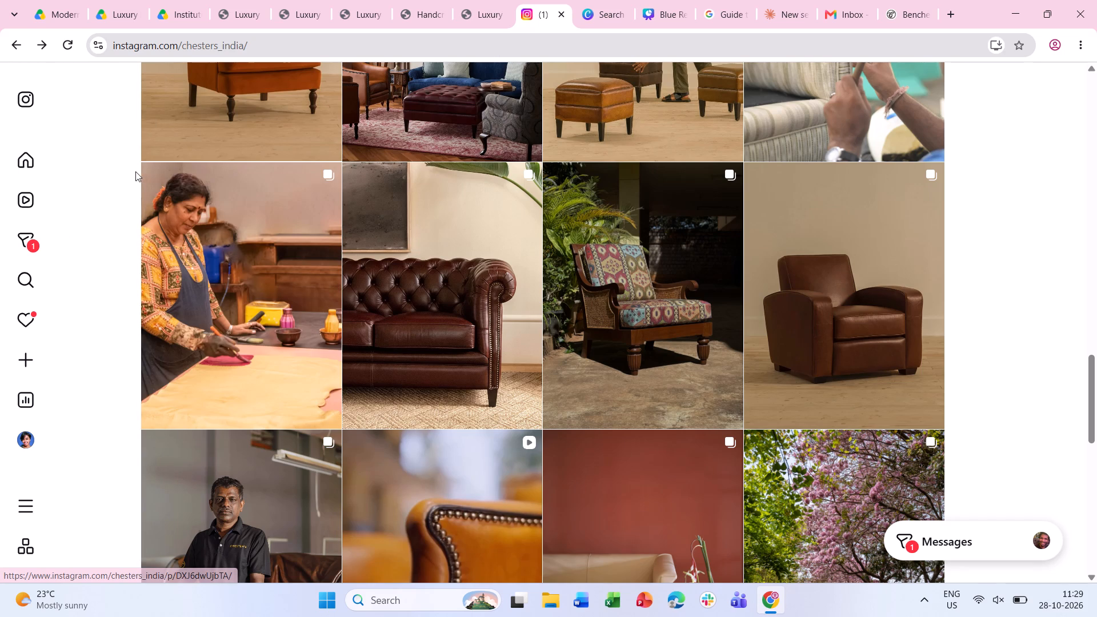
key(Print)
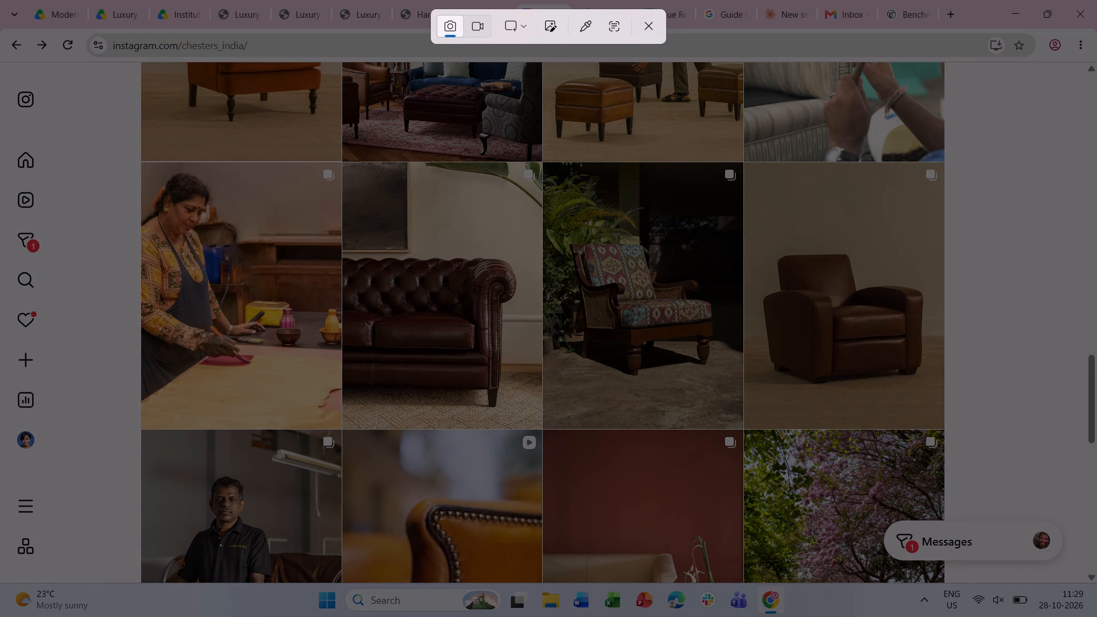
drag(141, 162, 742, 429)
click(996, 194)
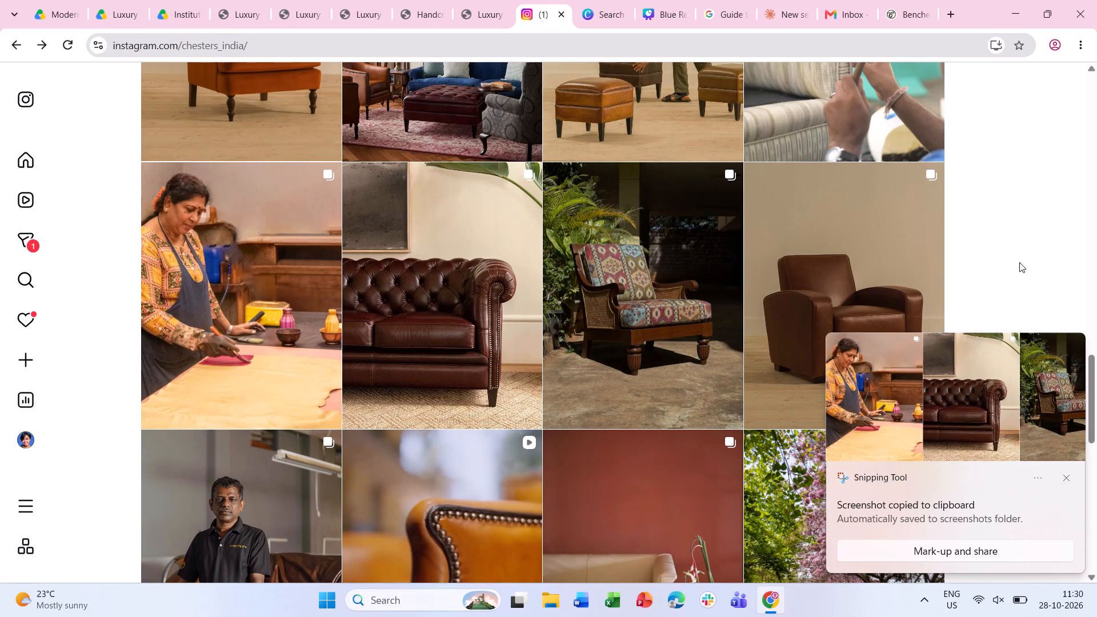
click(1068, 479)
Take a screenshot of only the brown leather armchair post in the same row, and dismiss the capture notification.
key(Print)
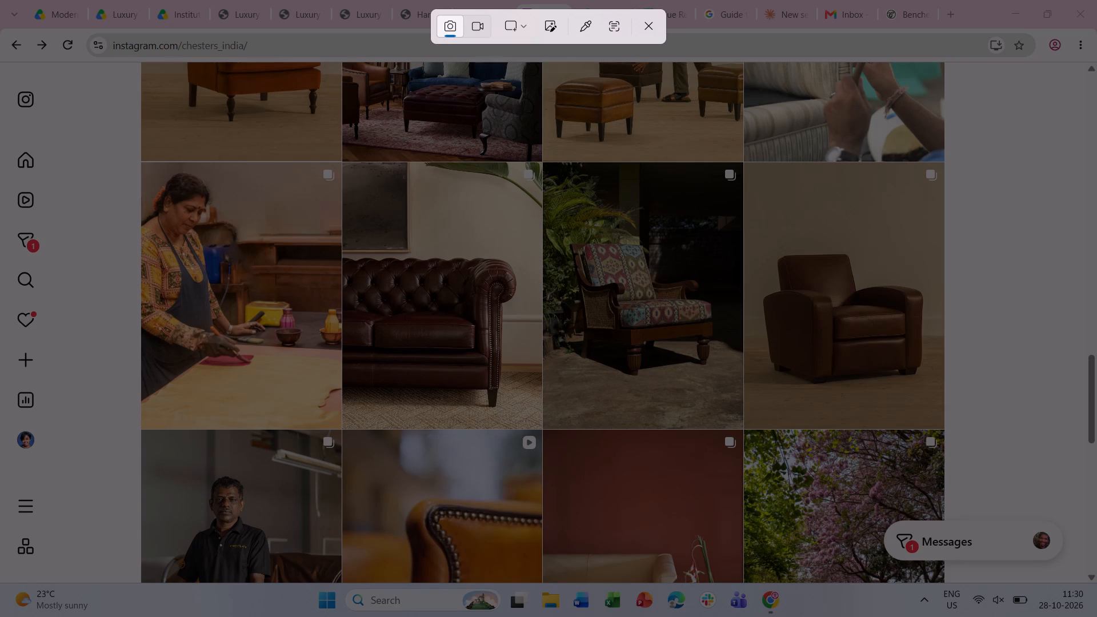
drag(945, 428, 744, 164)
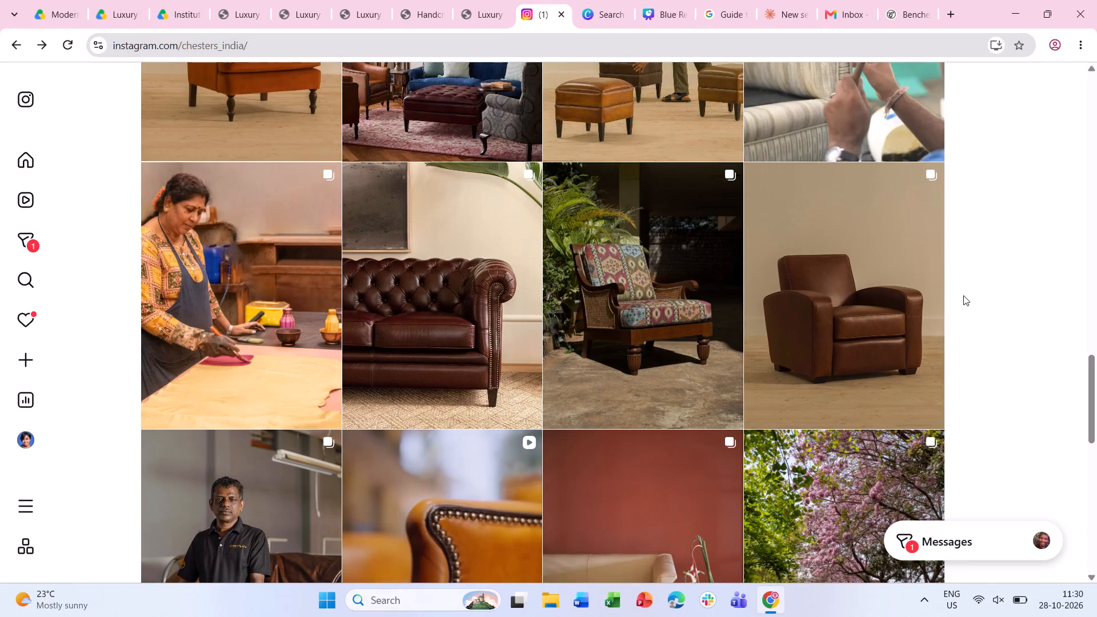
scroll(962, 297, down, 3)
click(1066, 484)
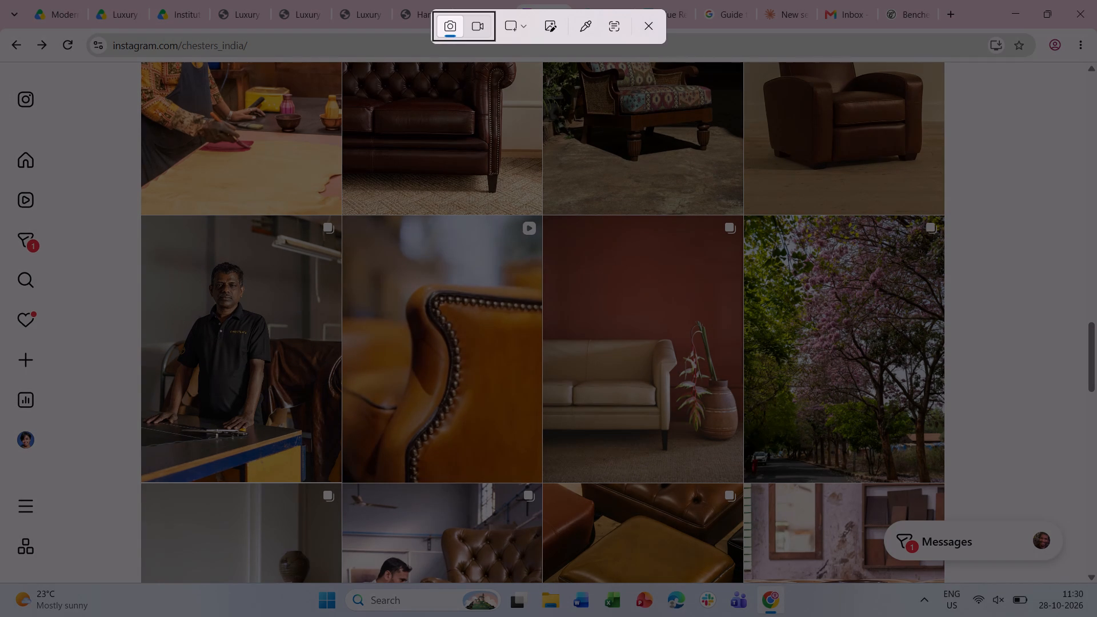
Take a screenshot of the post showing the craftsman in a black shirt at his workbench, and dismiss the capture notification.
drag(142, 217, 339, 481)
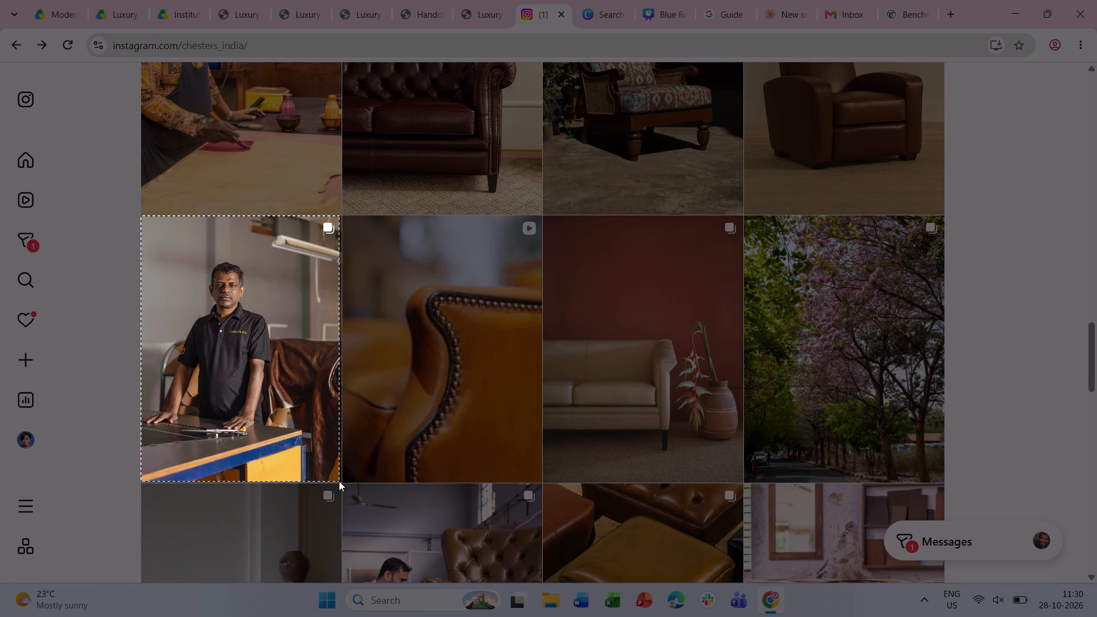
drag(339, 481, 341, 481)
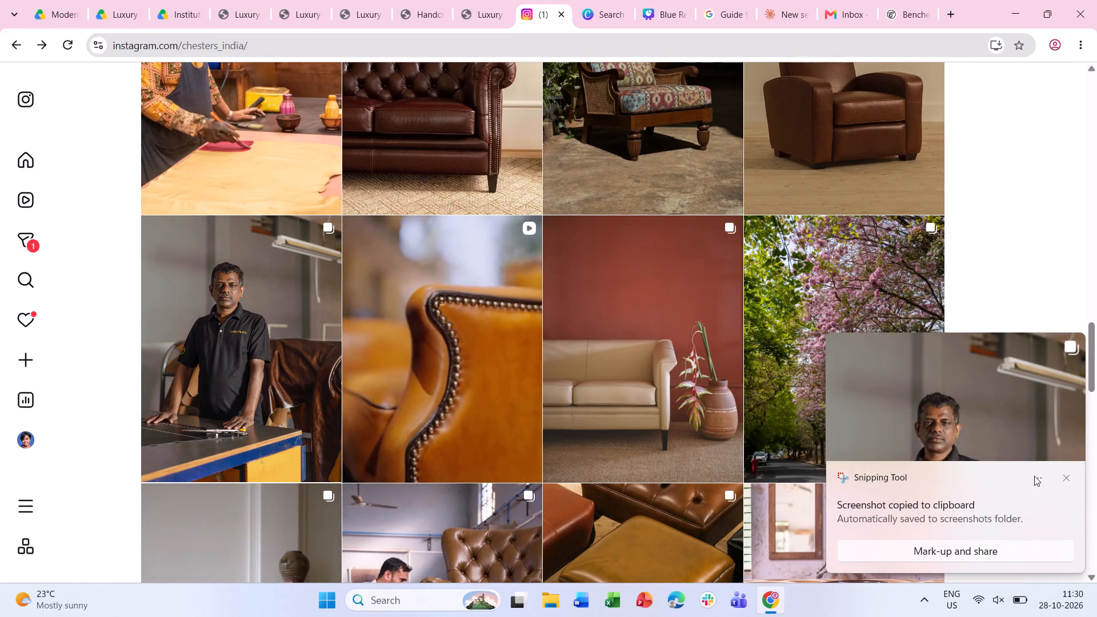
click(1066, 482)
Take a screenshot of the three posts showing the green Chesterfield sofa, the "Chester's at 40" gallery poster, and the hand dyeing leather.
scroll(1018, 415, up, 8)
scroll(941, 371, up, 5)
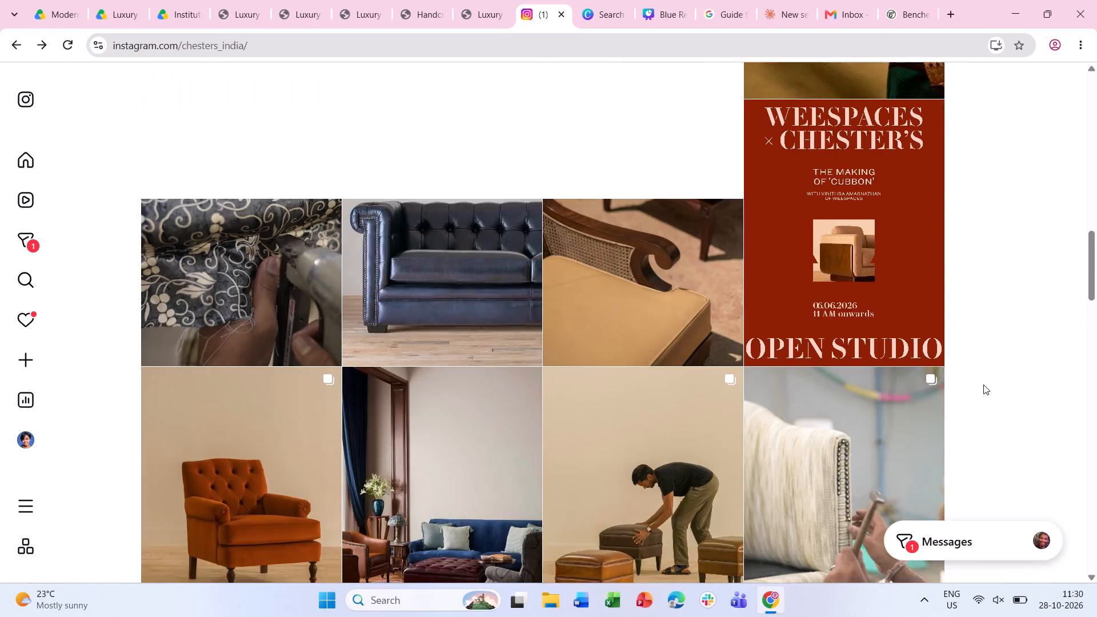
scroll(983, 384, up, 5)
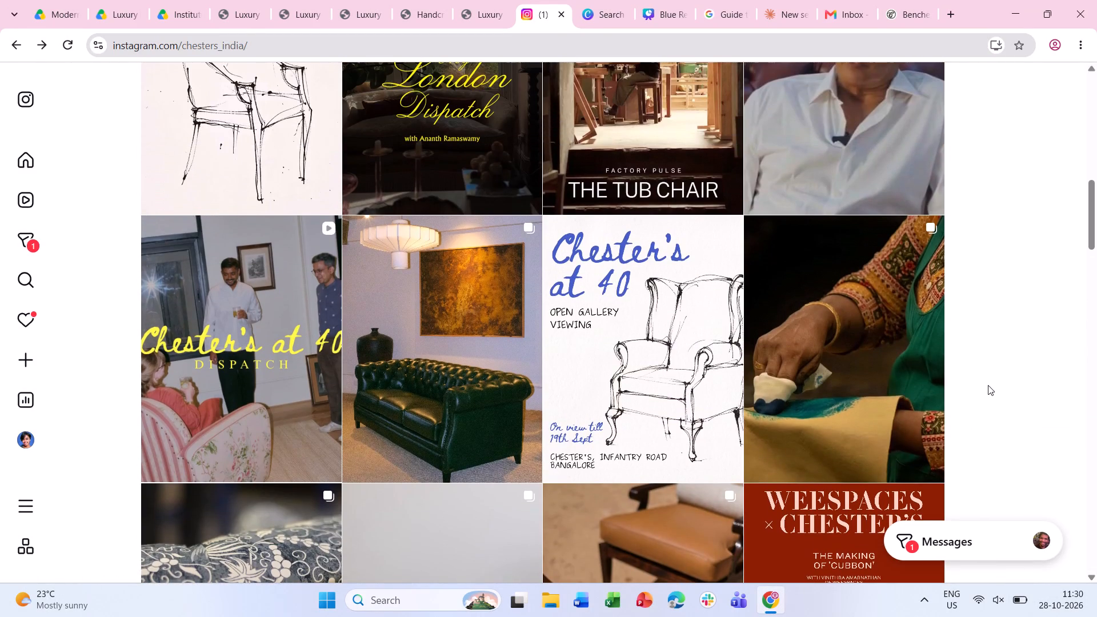
key(Print)
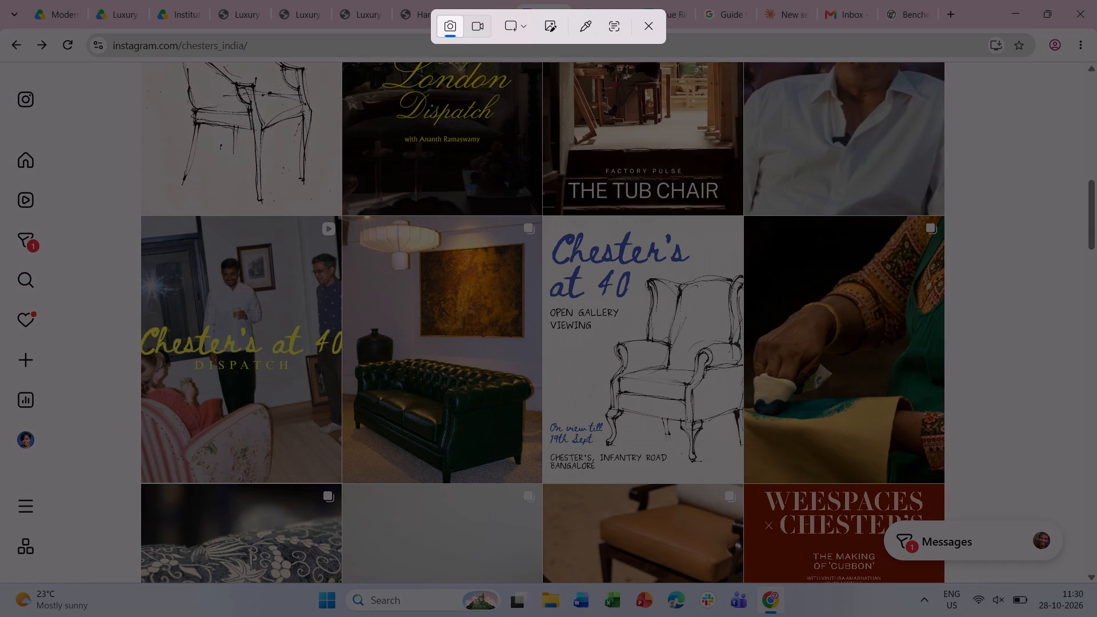
drag(944, 483, 343, 217)
Take a screenshot of only the "Chester's at 40 Dispatch" reel in the same row, and dismiss the capture notification.
key(Print)
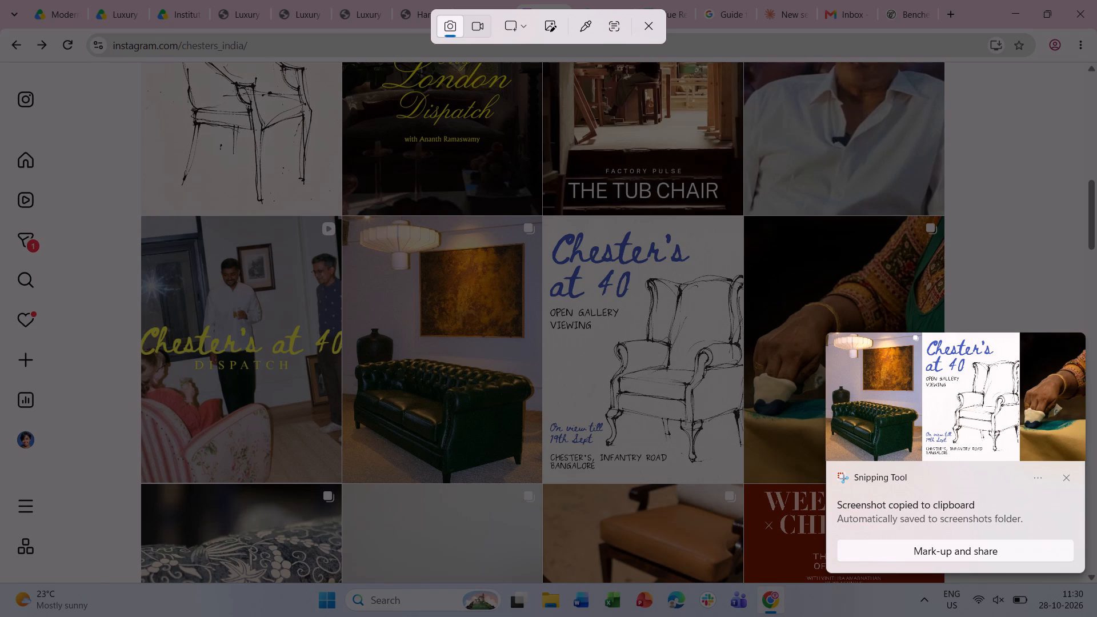
drag(141, 216, 341, 482)
click(1070, 478)
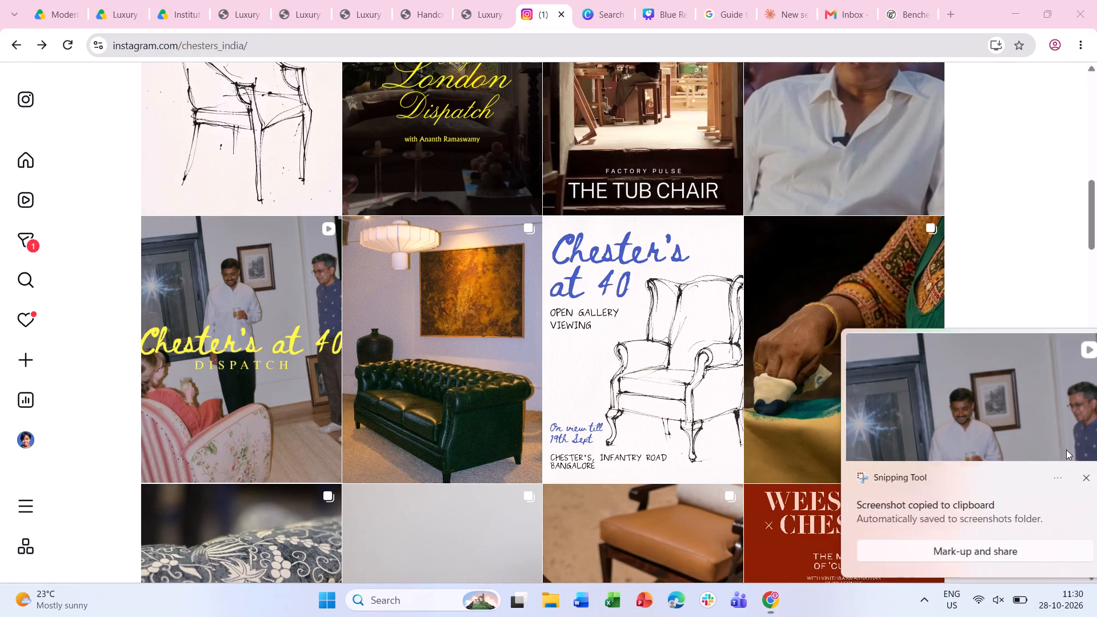
Take one screenshot covering "The Tub Chair" Factory Pulse post and the adjacent reel of the man in glasses, and dismiss the capture notification.
scroll(1030, 366, up, 5)
key(Print)
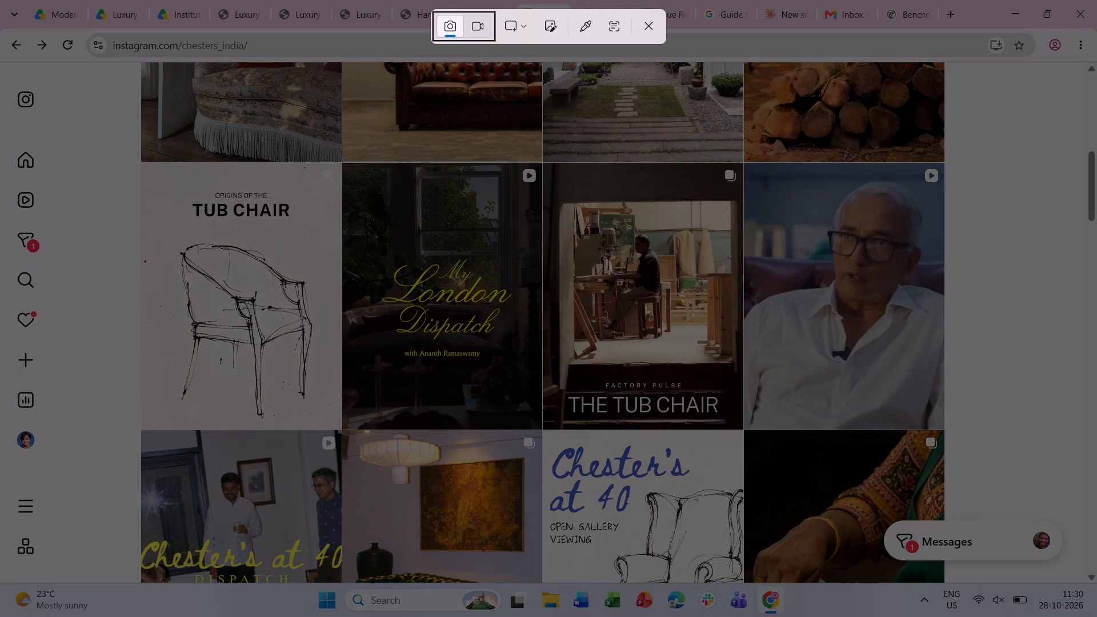
drag(944, 429, 746, 162)
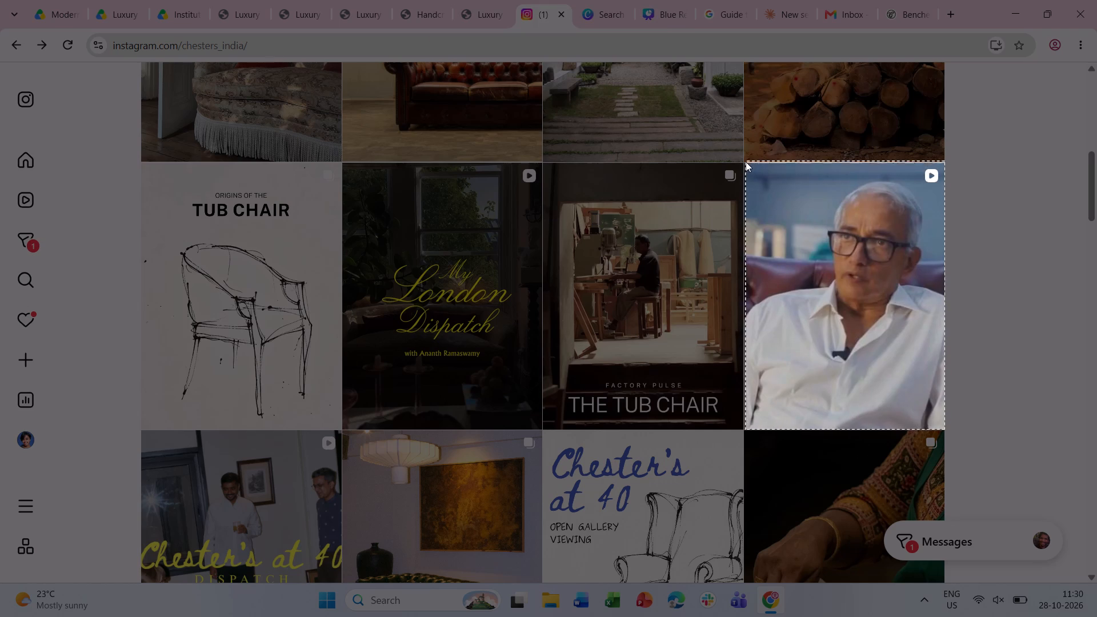
drag(746, 162, 746, 164)
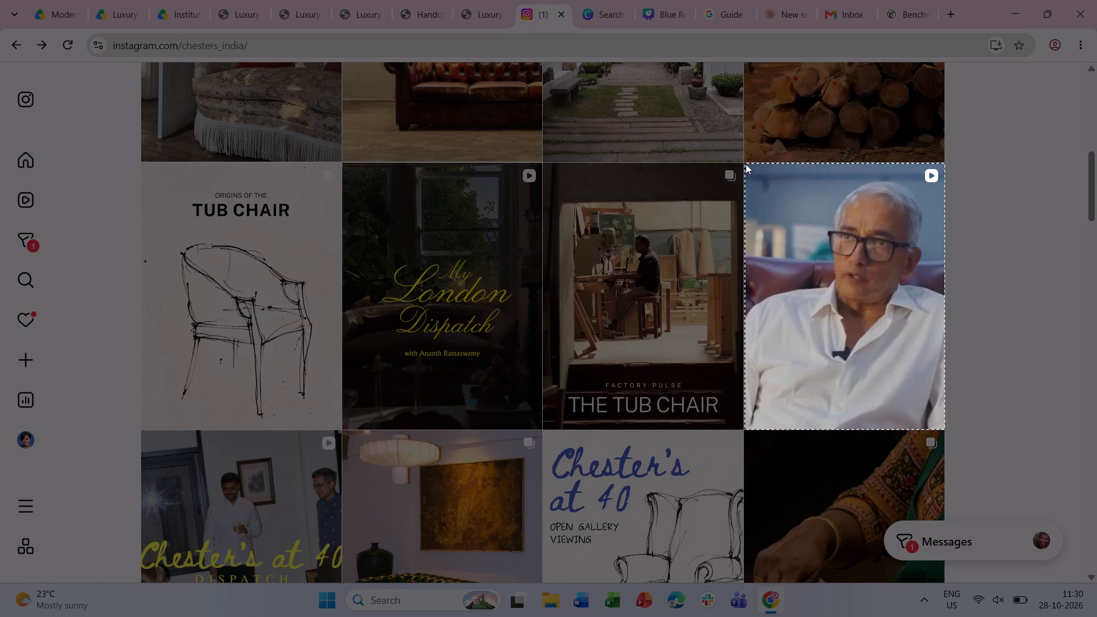
drag(746, 164, 545, 163)
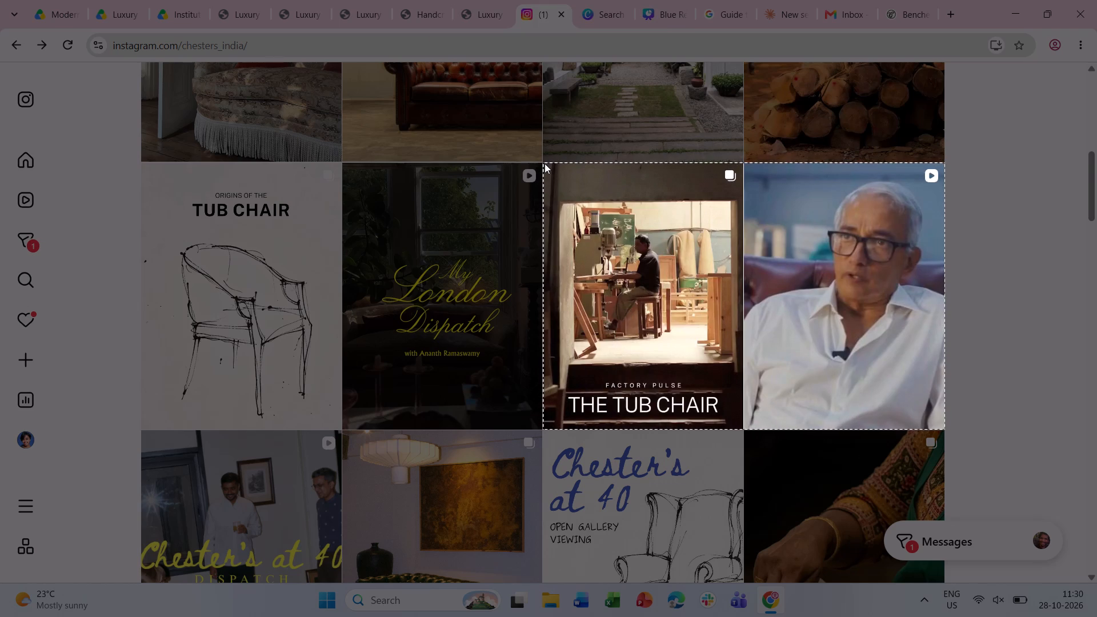
drag(545, 163, 543, 163)
scroll(993, 237, up, 1)
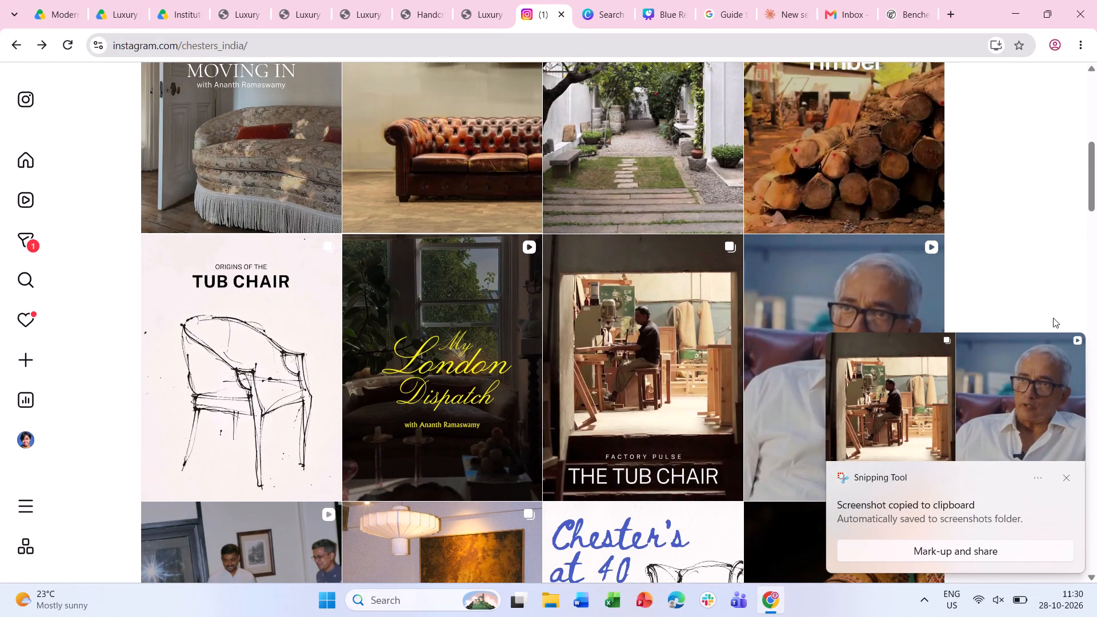
click(1067, 478)
Take one screenshot covering the "Origins of the Tub Chair" post and the "My London Dispatch" reel, and dismiss the capture notification.
scroll(1051, 359, up, 1)
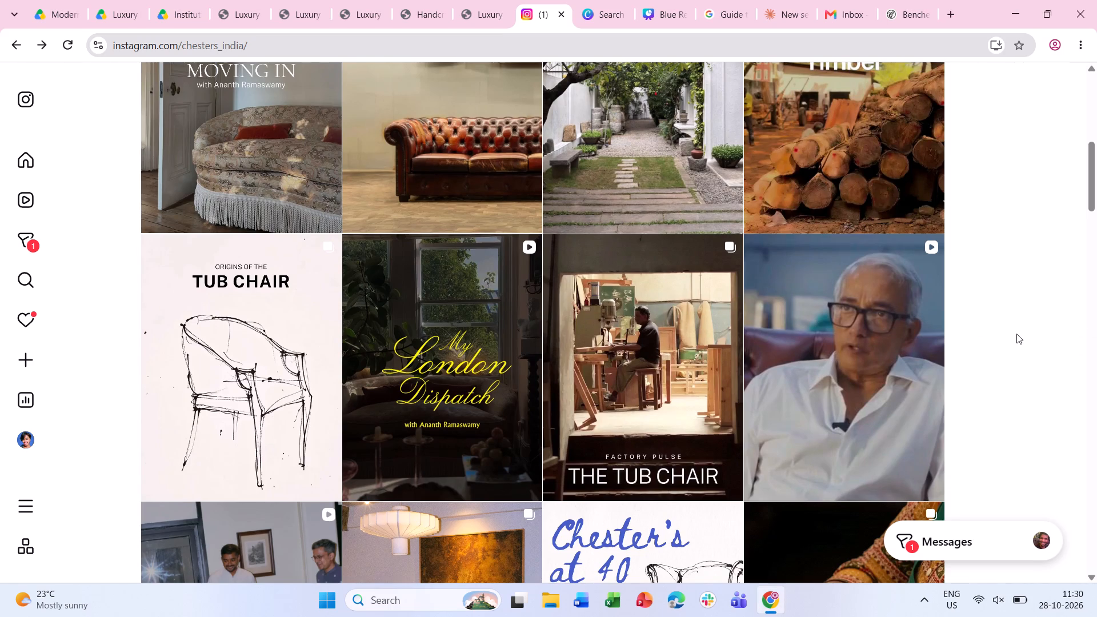
drag(142, 234, 422, 427)
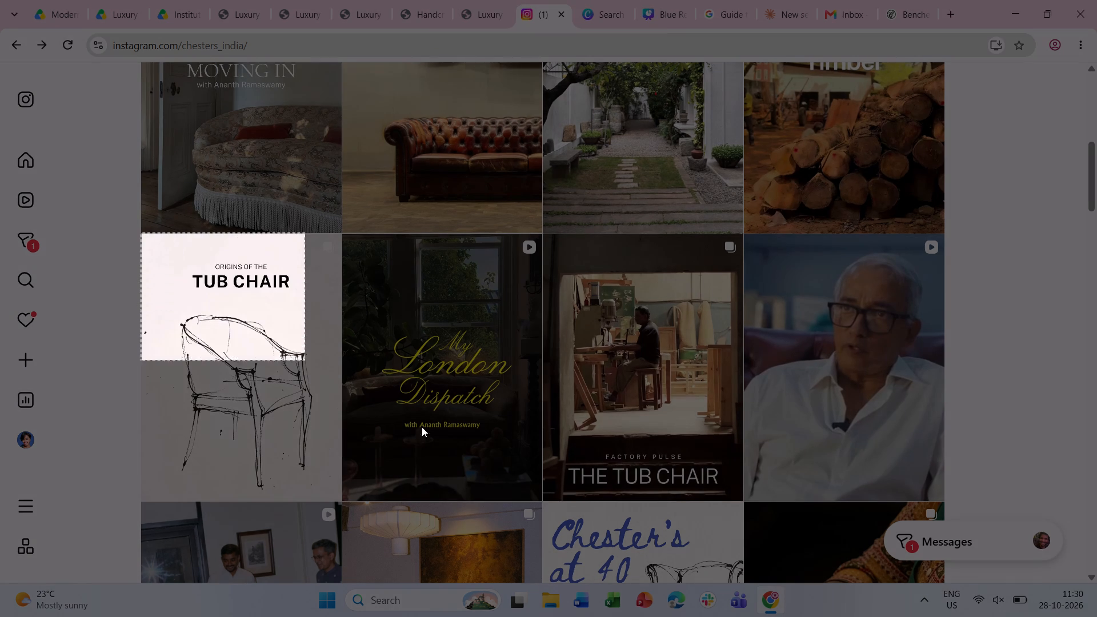
drag(422, 427, 541, 500)
scroll(1032, 252, up, 2)
click(1071, 480)
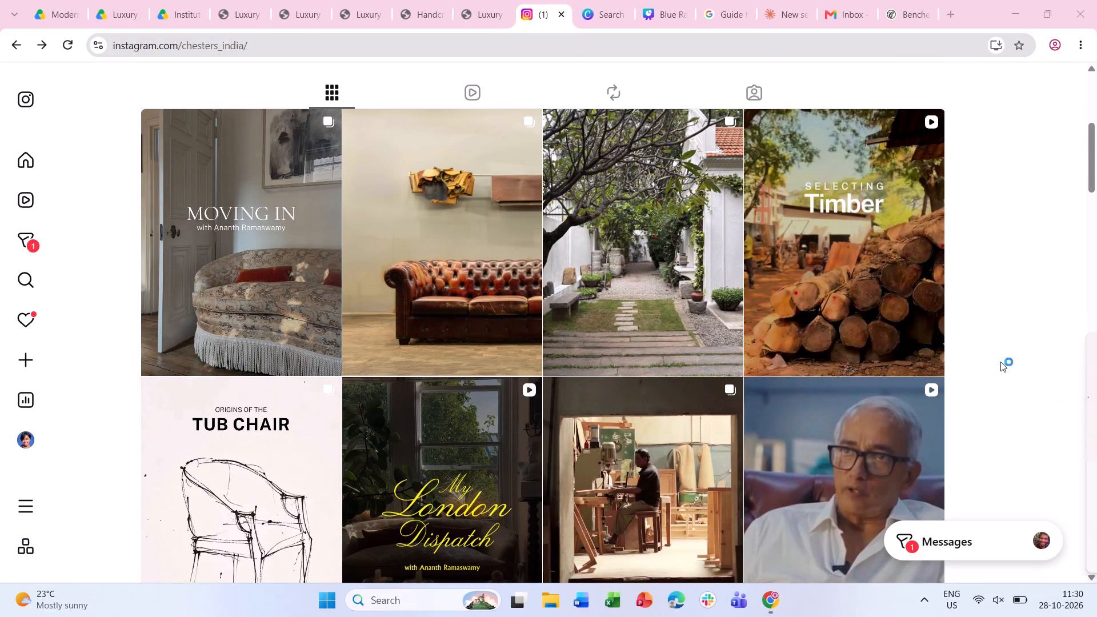
Take a screenshot of only the "Selecting Timber" reel in the grid's first row.
key(Print)
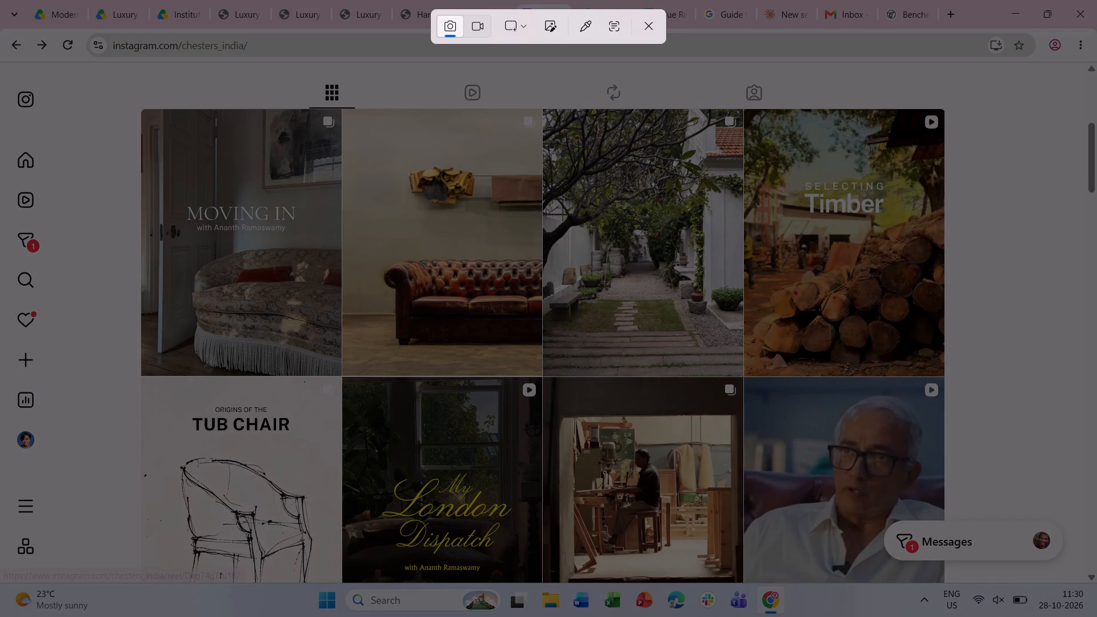
drag(944, 375, 744, 110)
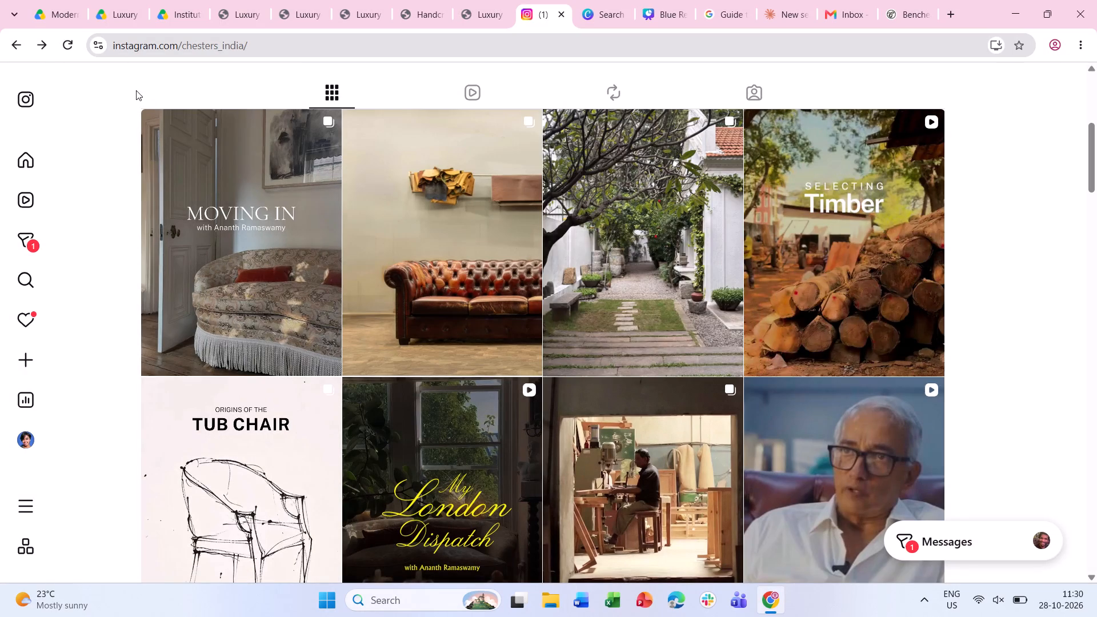
Take one screenshot of the "Moving In", brown Chesterfield sofa and garden path posts, and dismiss the capture notification.
key(Print)
key(Escape)
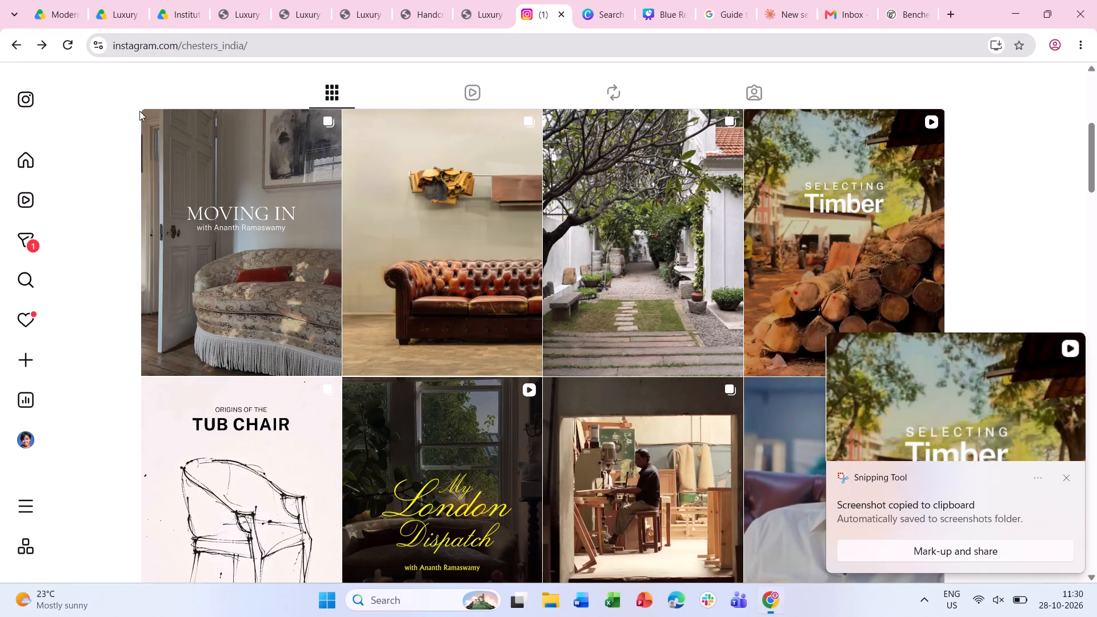
key(Print)
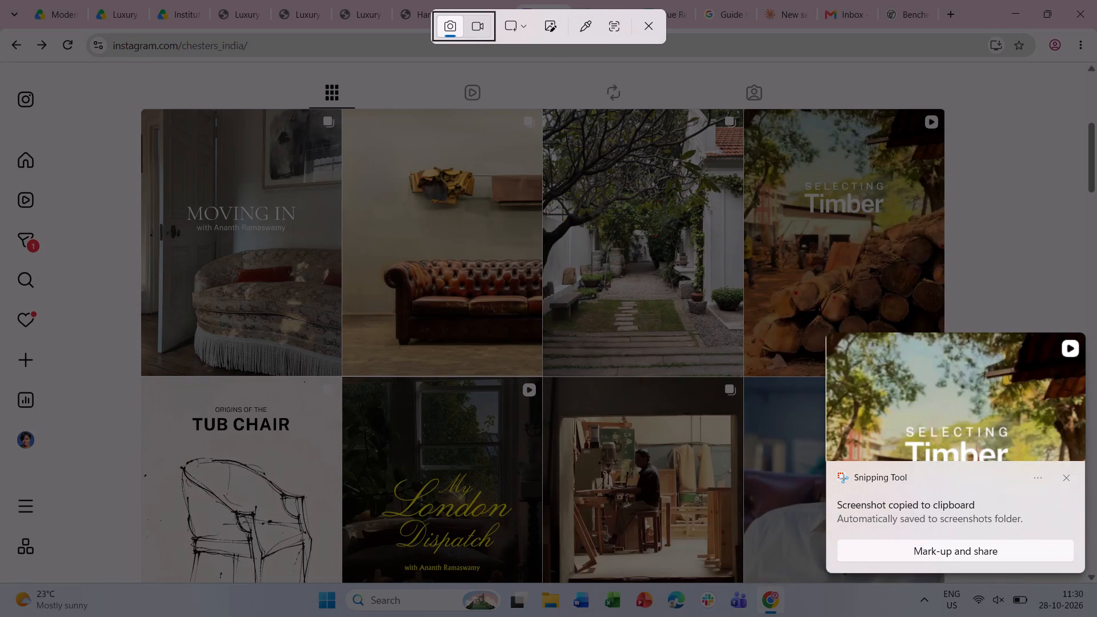
drag(142, 109, 743, 376)
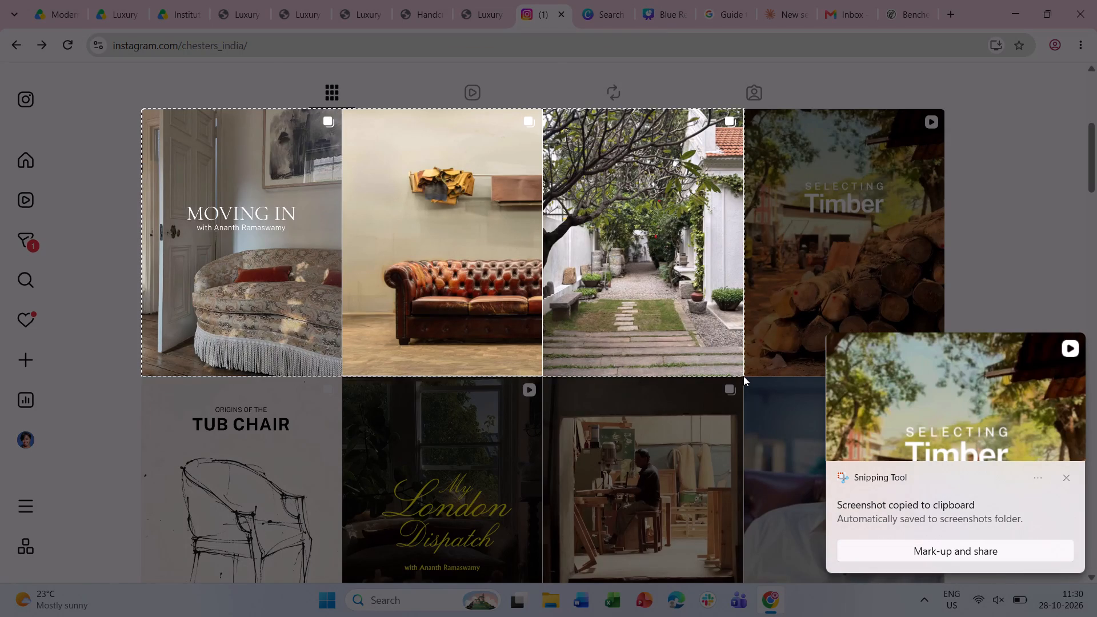
drag(743, 376, 743, 376)
click(1068, 482)
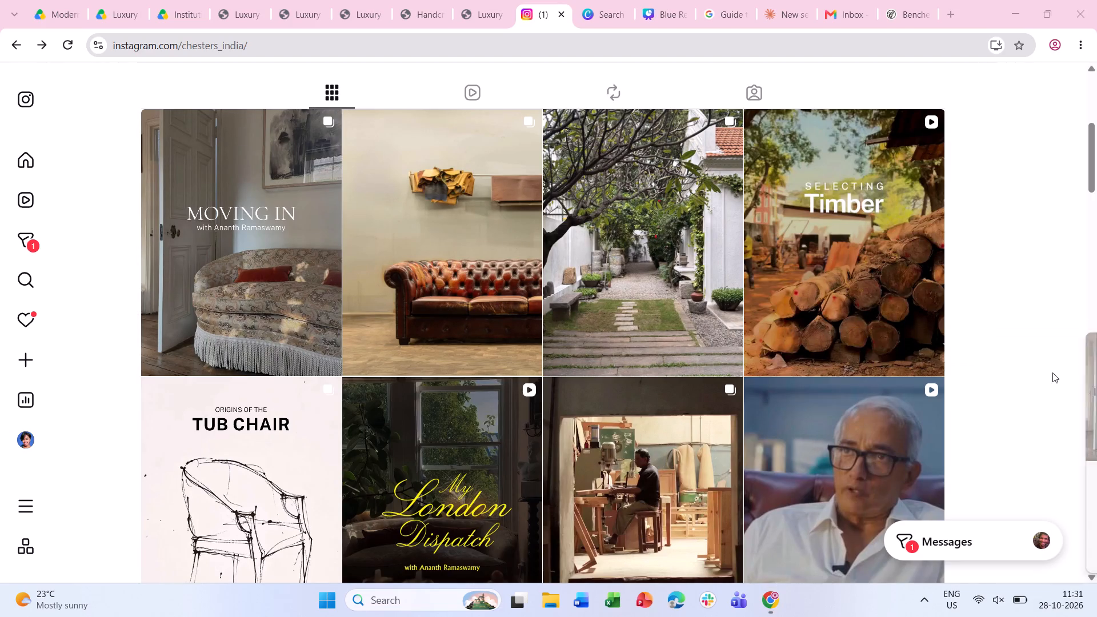
Switch to the Canva presentation and show its uploaded images.
scroll(1006, 364, down, 6)
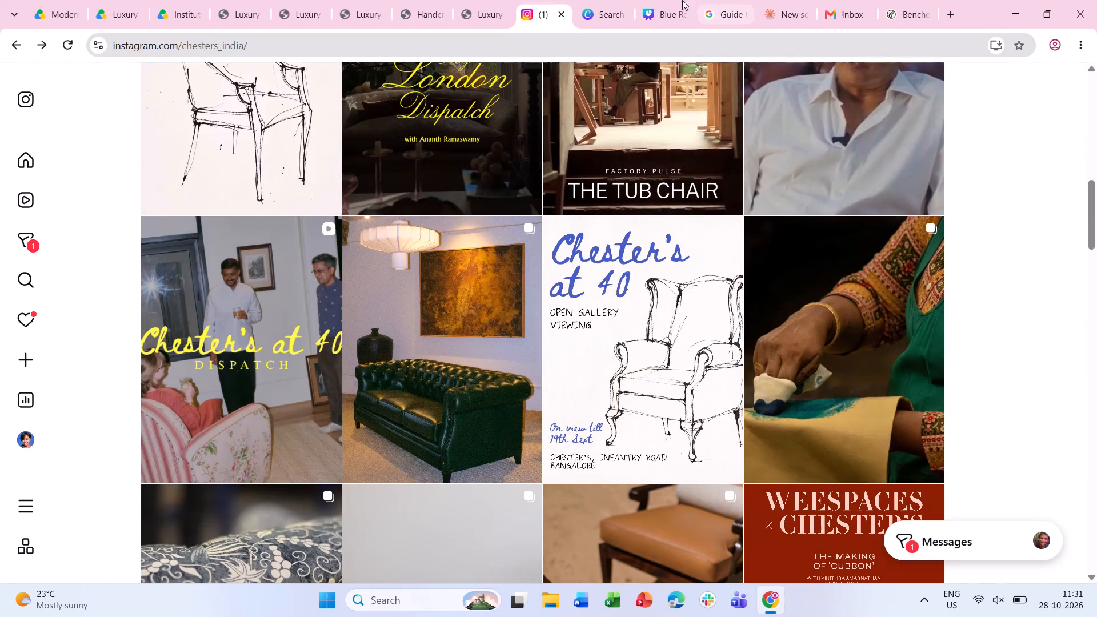
click(656, 0)
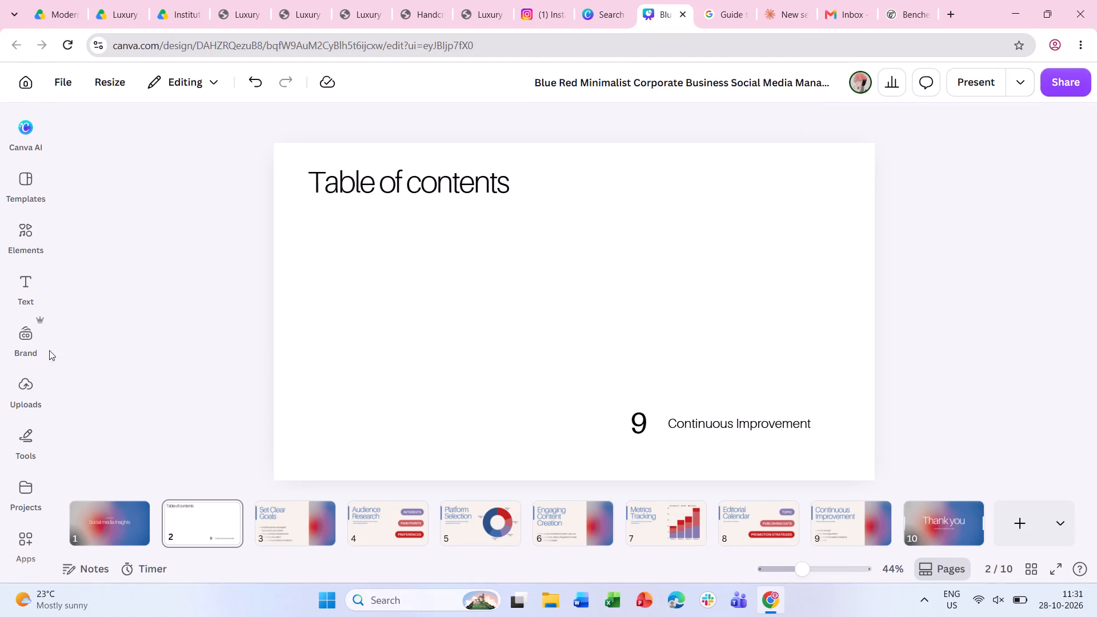
click(18, 380)
Open the Screenshots folder inside Pictures in File Explorer.
click(550, 608)
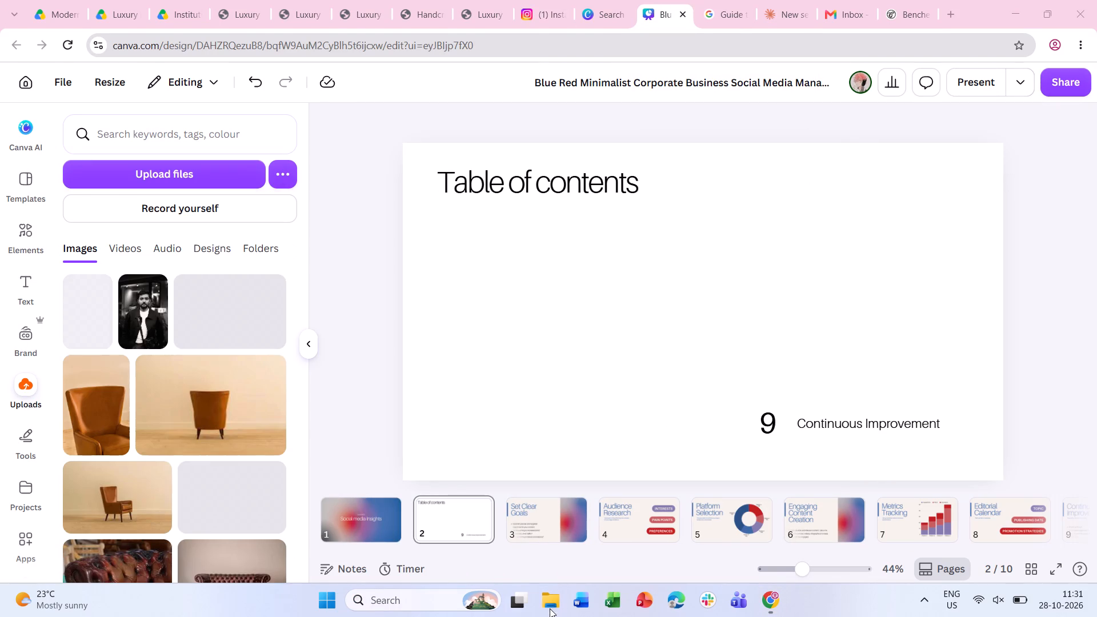
click(41, 244)
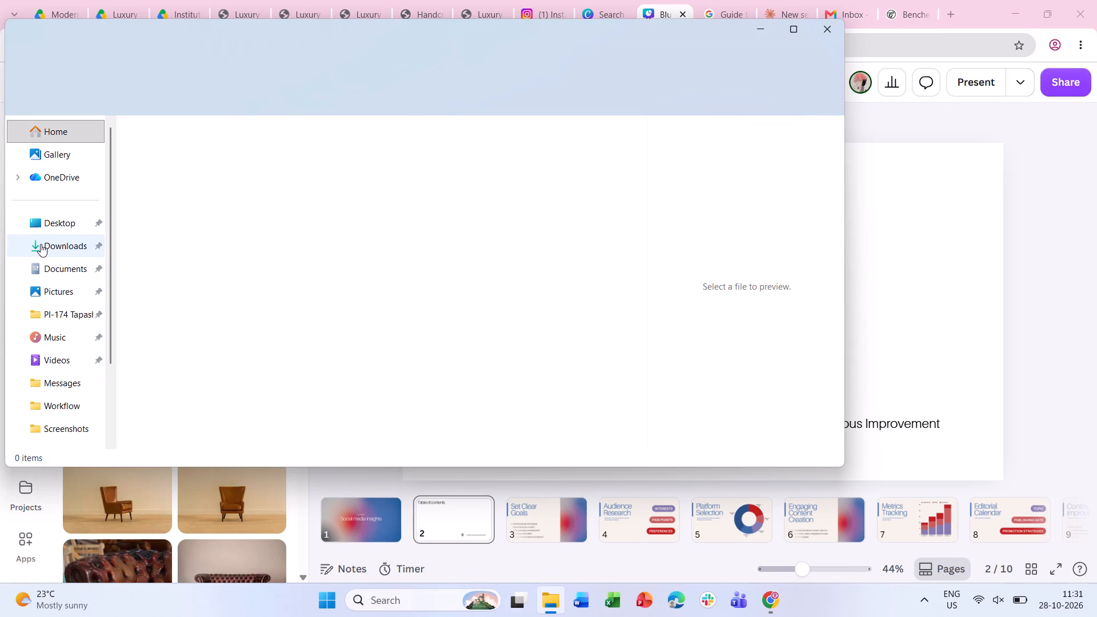
click(50, 287)
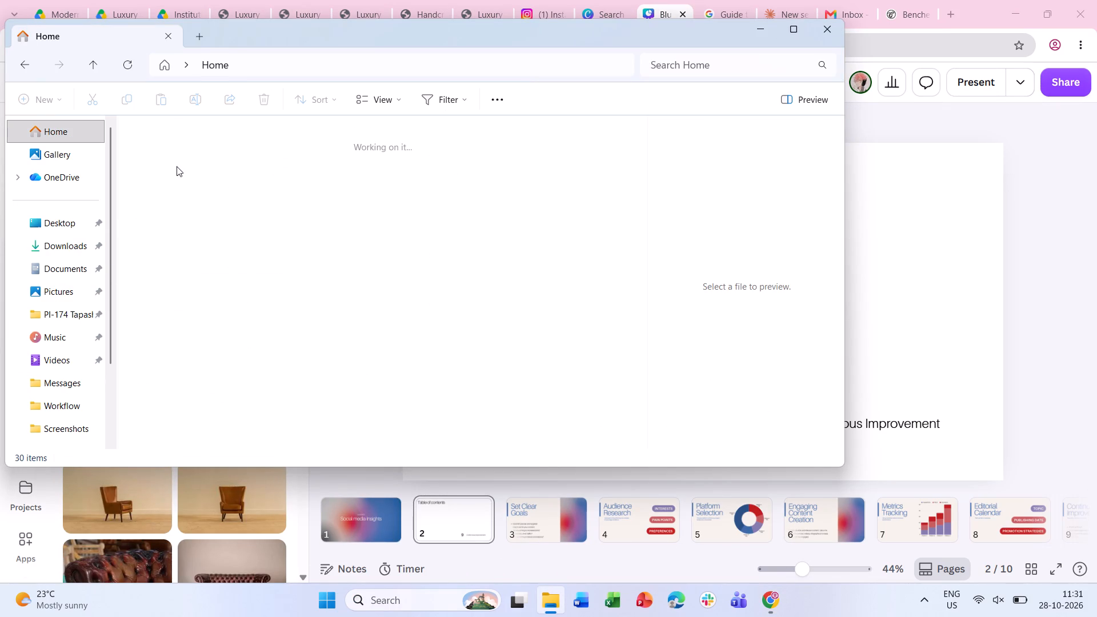
click(43, 294)
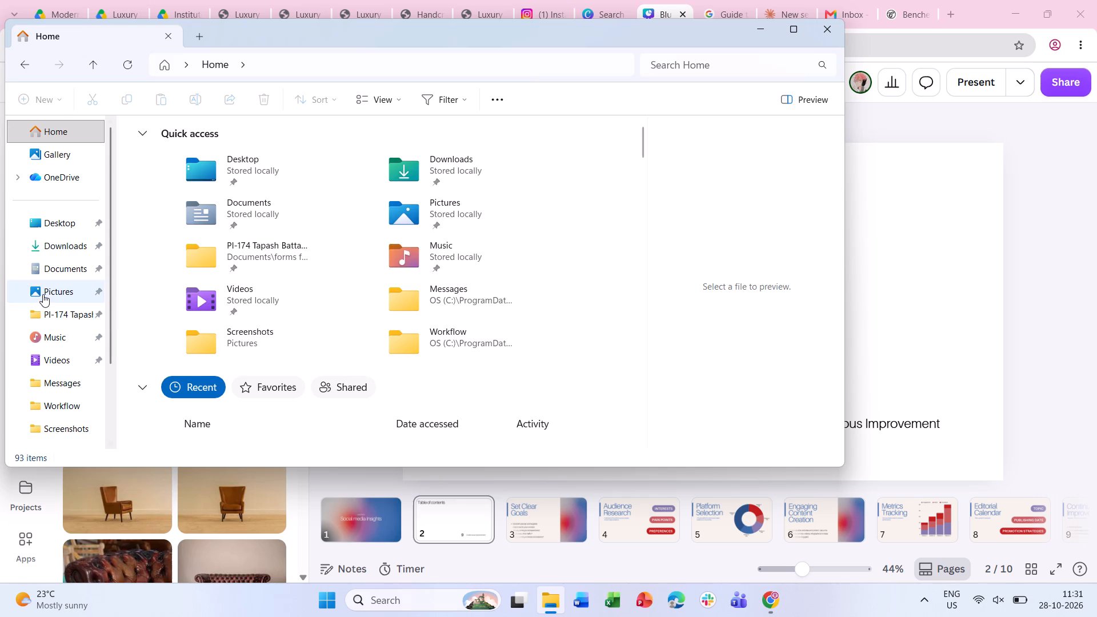
double_click(274, 167)
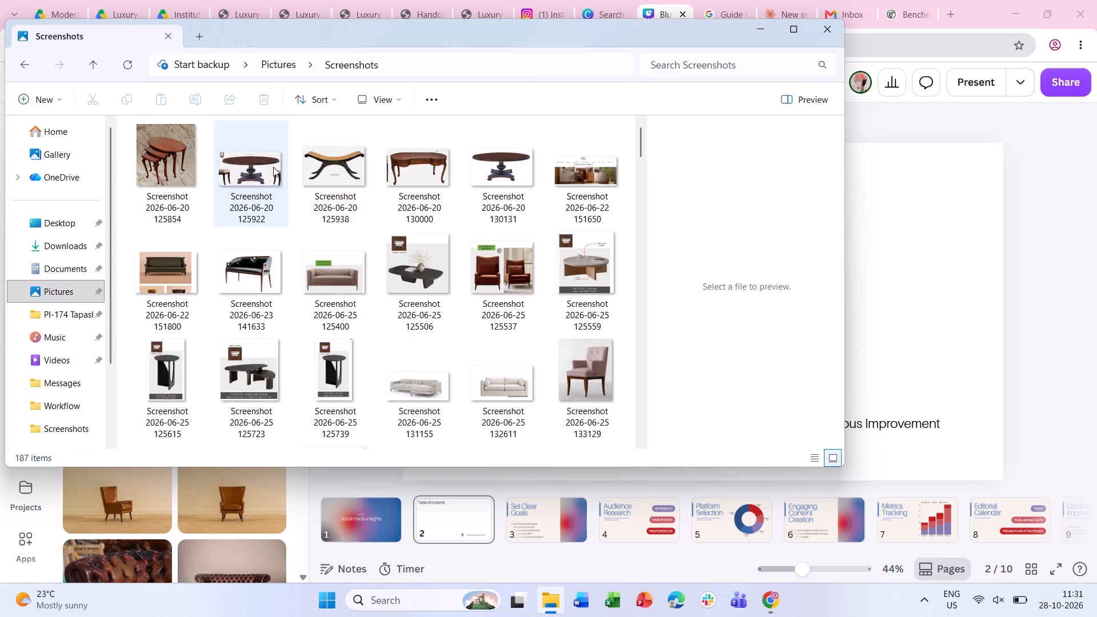
Upload the six 2026-10-28 screenshots numbered 112910 through 113015 to the Canva image uploads.
drag(641, 139, 686, 451)
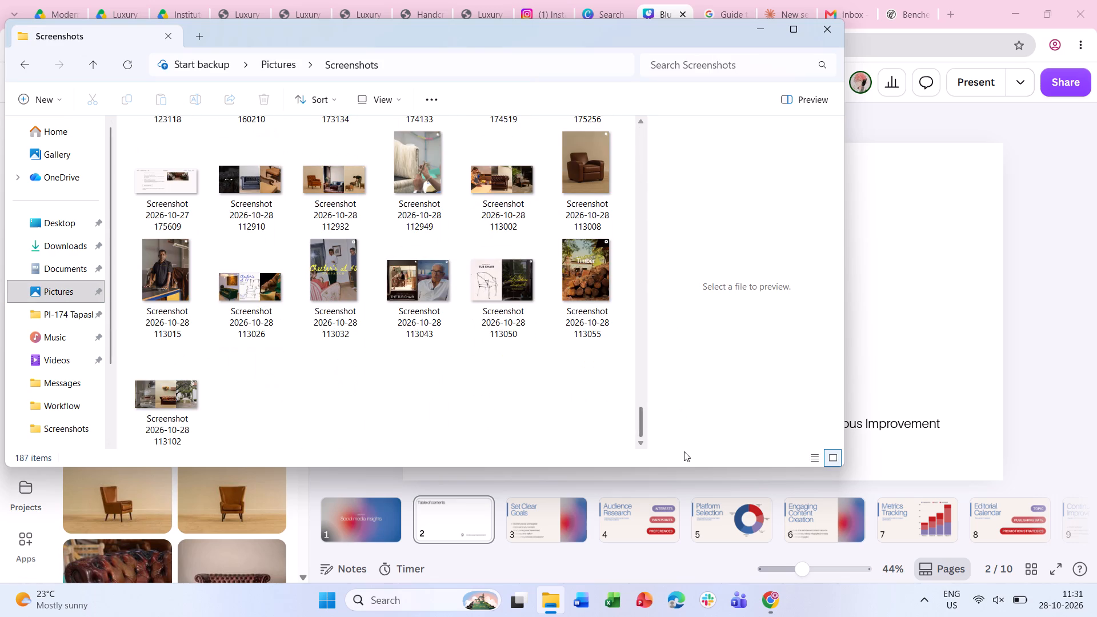
click(237, 196)
shift+click(201, 281)
drag(453, 38, 454, 38)
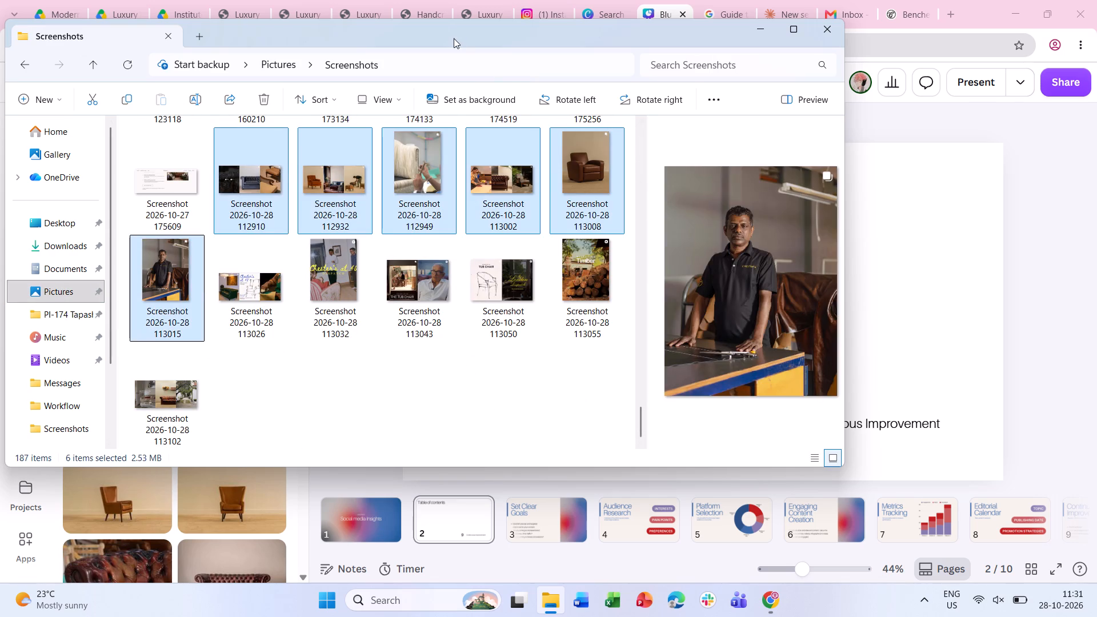
drag(454, 38, 949, 40)
drag(668, 262, 151, 307)
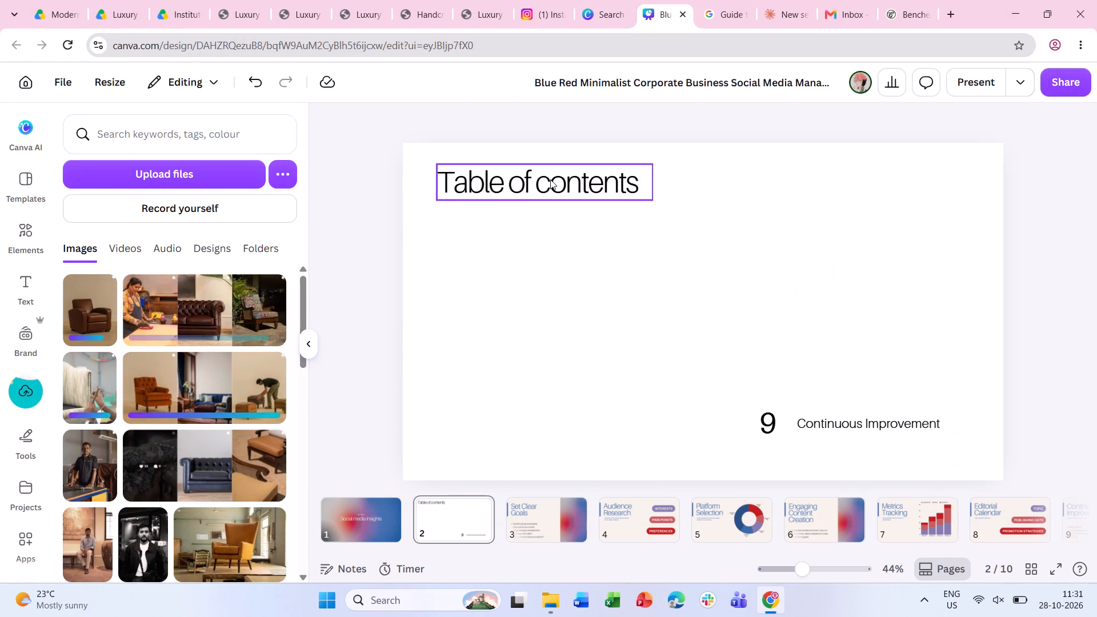
Upload the Instagram screenshots from 113026 through 113102 in the Screenshots folder to the design's uploaded images.
click(556, 597)
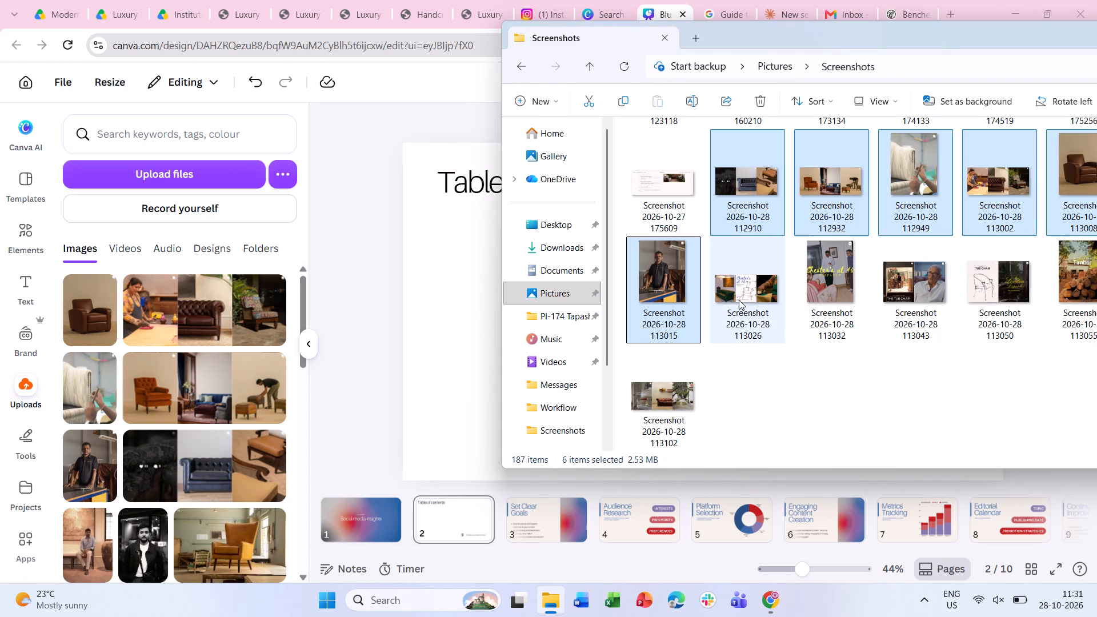
click(739, 300)
shift+click(678, 423)
drag(736, 297, 205, 328)
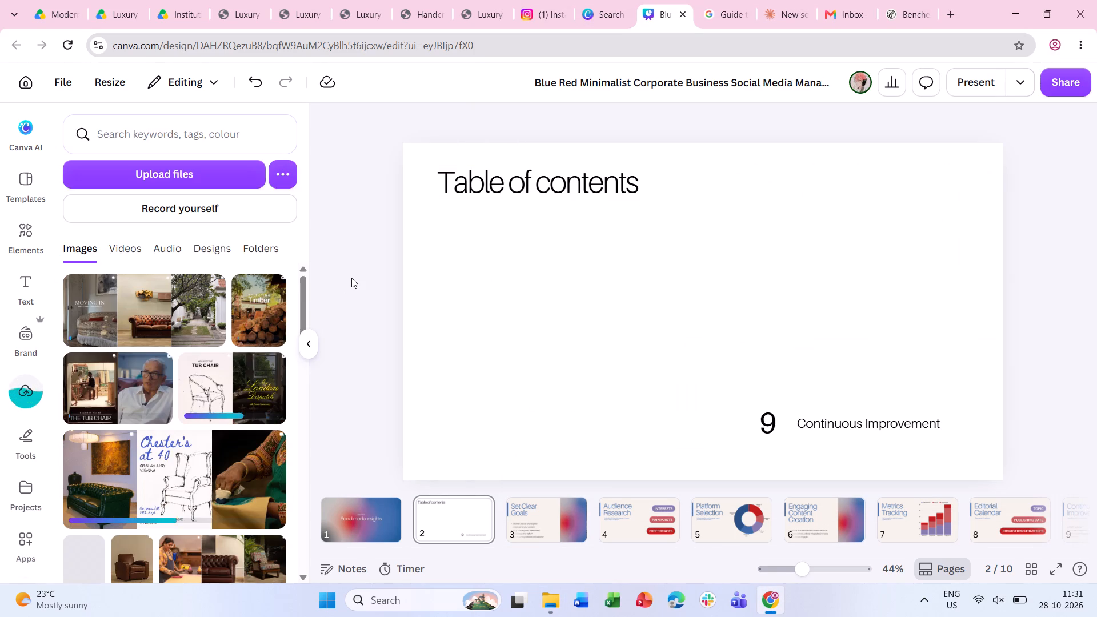
Replace the "Table of contents" title with "Cumulative Engagement" and widen its text box so it fits on one line.
triple_click(619, 170)
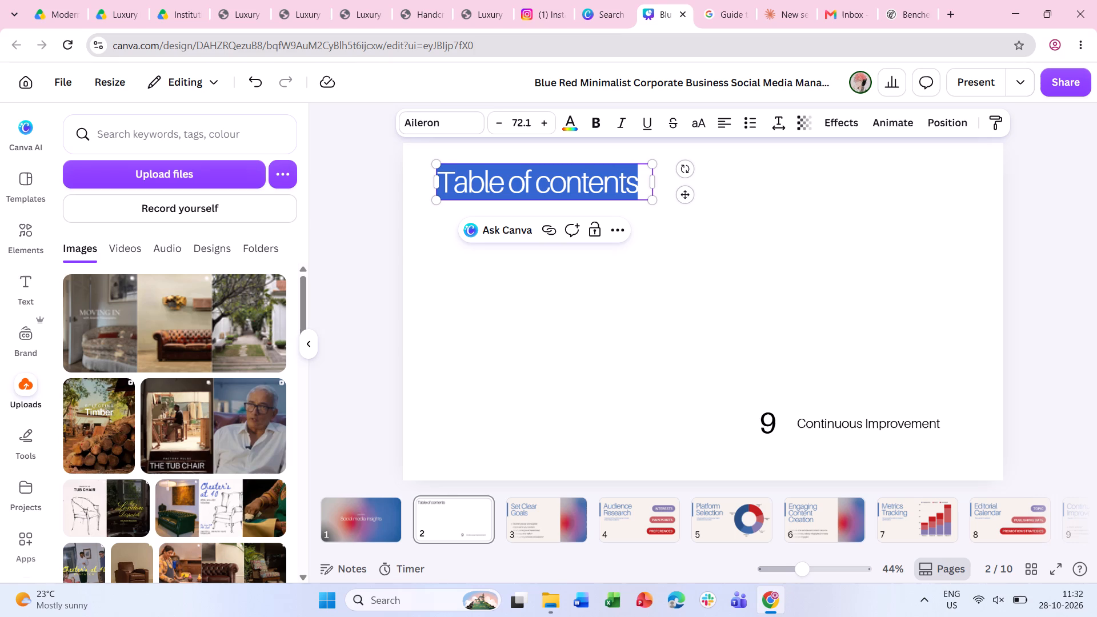
key(BackSpace)
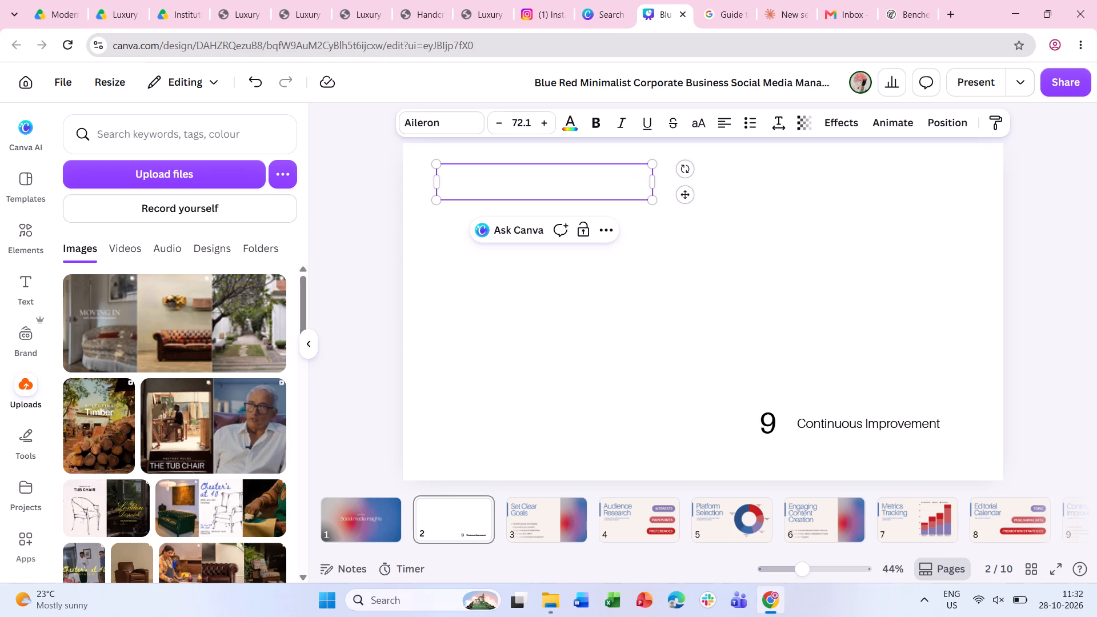
text(Cul)
key(BackSpace)
text(mulative Engagement)
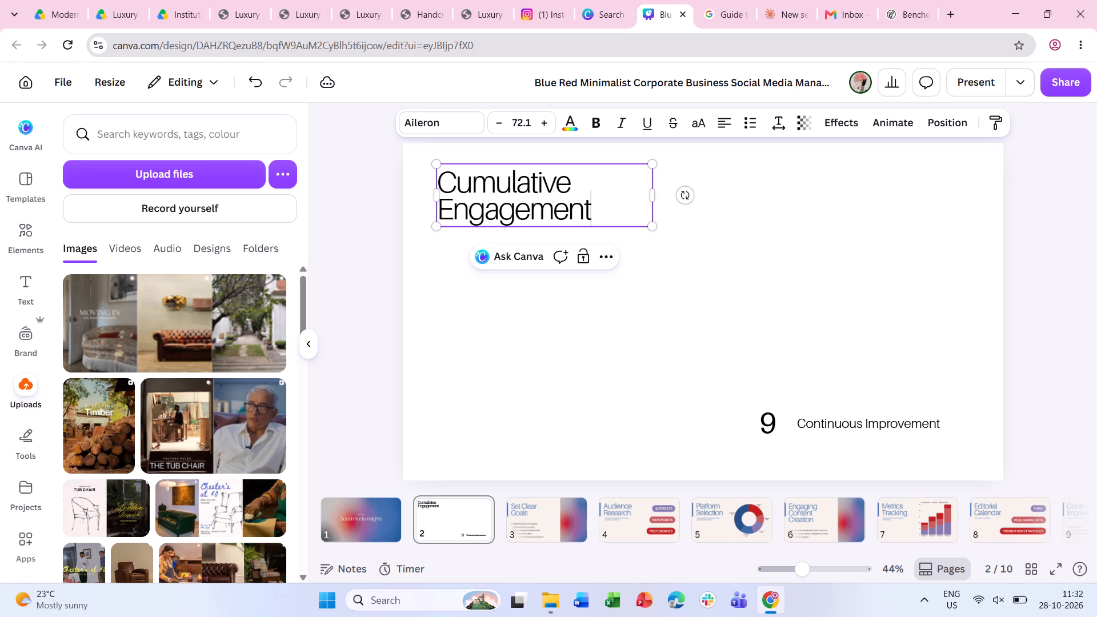
drag(658, 195, 747, 187)
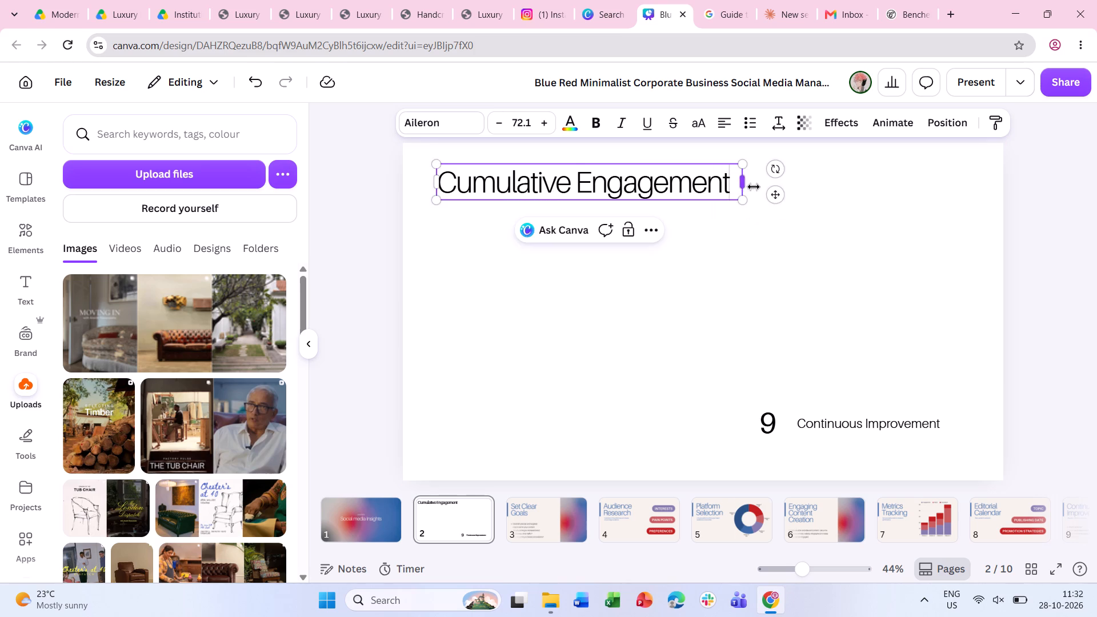
click(843, 206)
Reduce the font size of the "Cumulative Engagement" title.
click(521, 186)
triple_click(503, 122)
triple_click(502, 122)
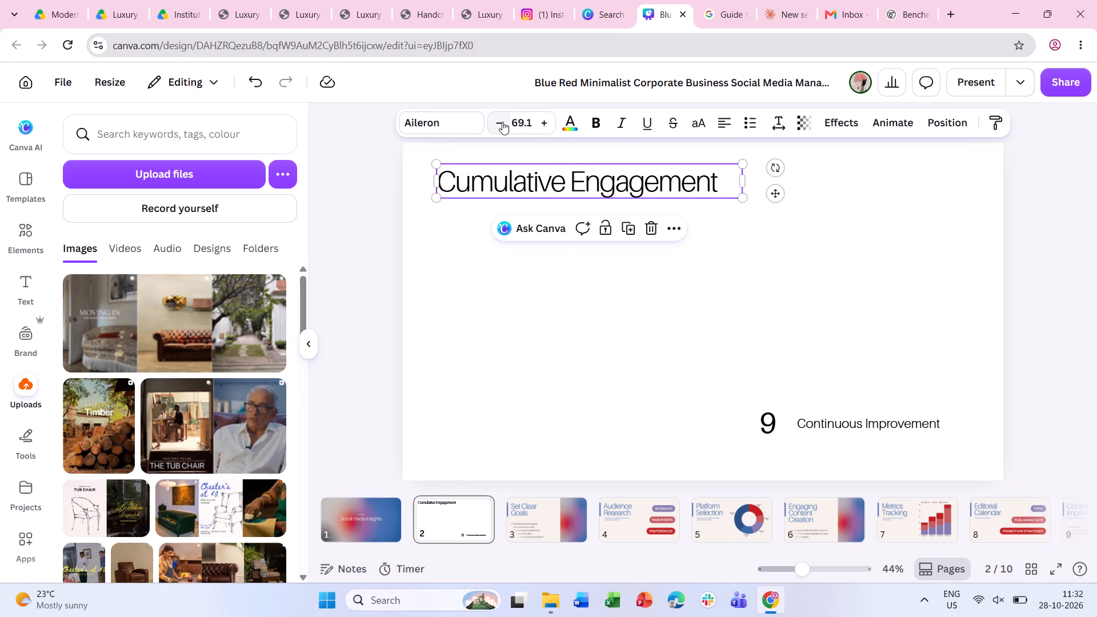
Set the font size of the "Cumulative Engagement" title to 60.
triple_click(502, 122)
double_click(502, 122)
click(523, 121)
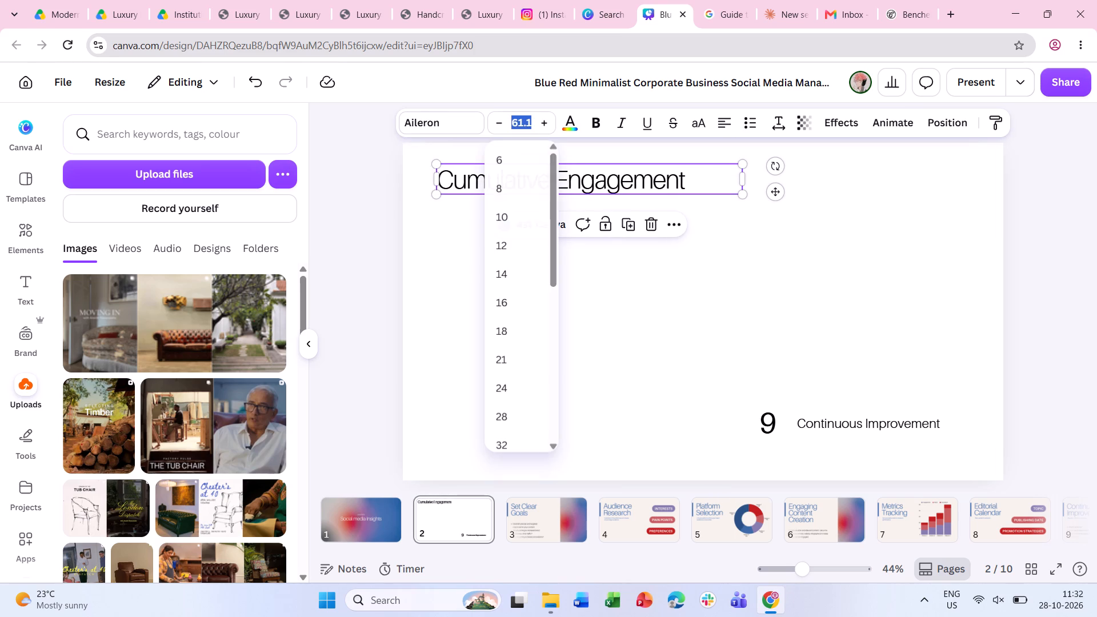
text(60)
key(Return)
click(998, 256)
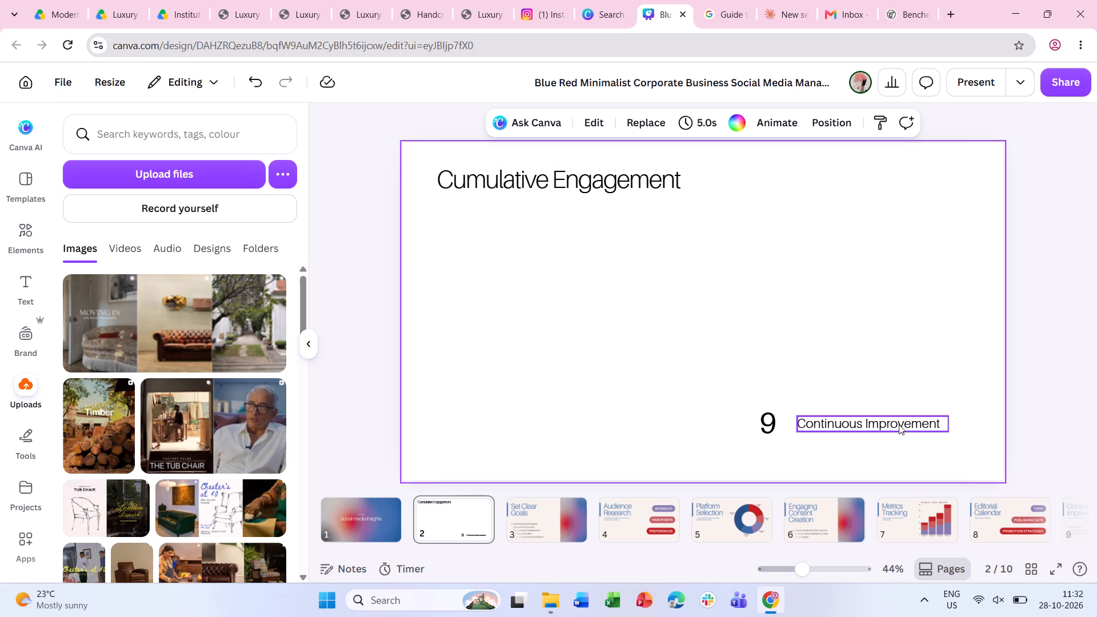
click(1046, 308)
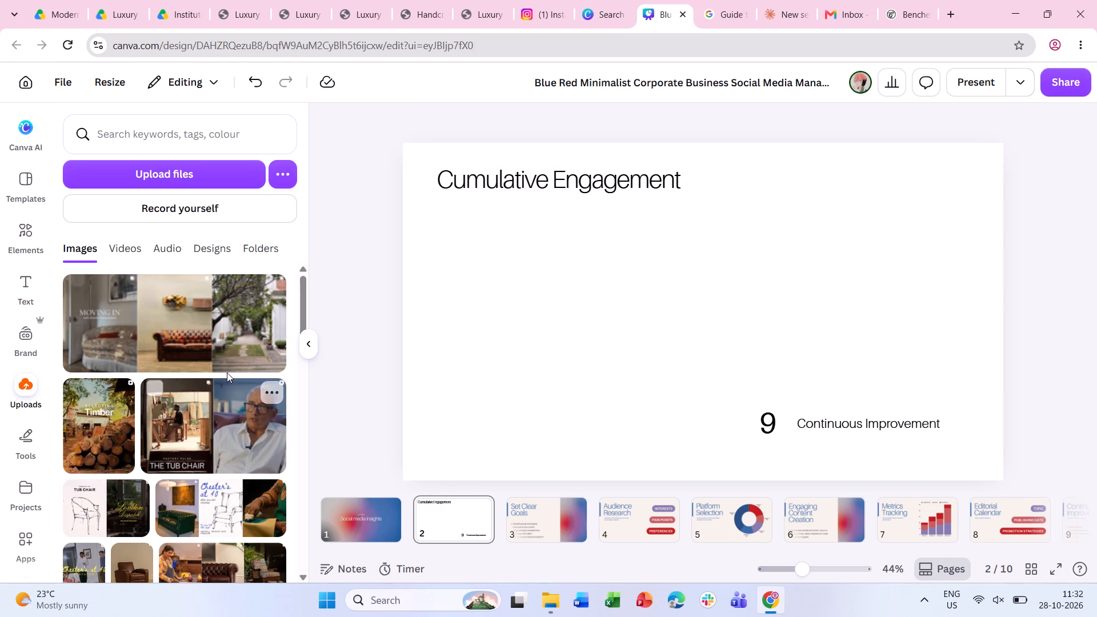
Capture a screenshot of the patterned upholstery, navy leather sofa and cane-armed chair posts in the chesters_india Instagram grid.
scroll(210, 328, down, 3)
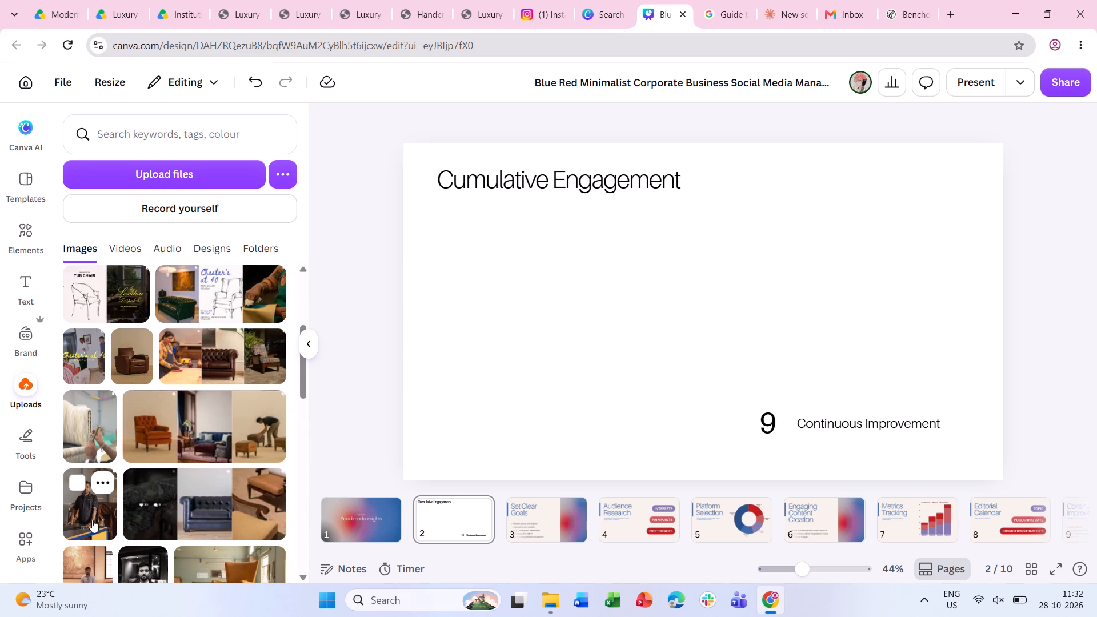
scroll(341, 439, down, 1)
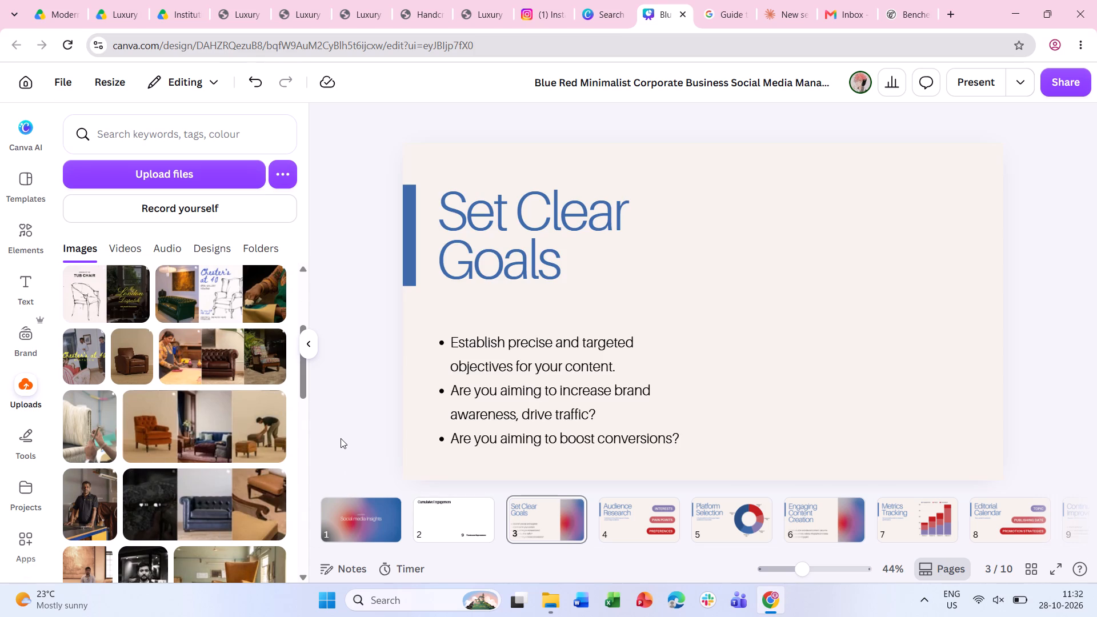
scroll(349, 429, up, 1)
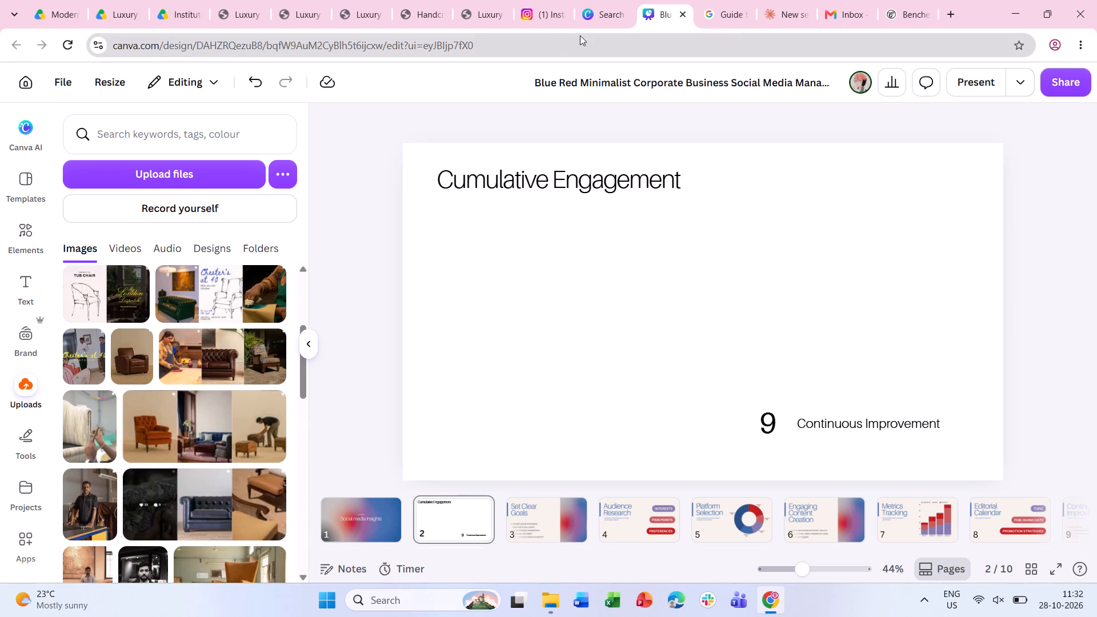
click(542, 21)
scroll(1039, 326, down, 5)
scroll(1039, 322, up, 1)
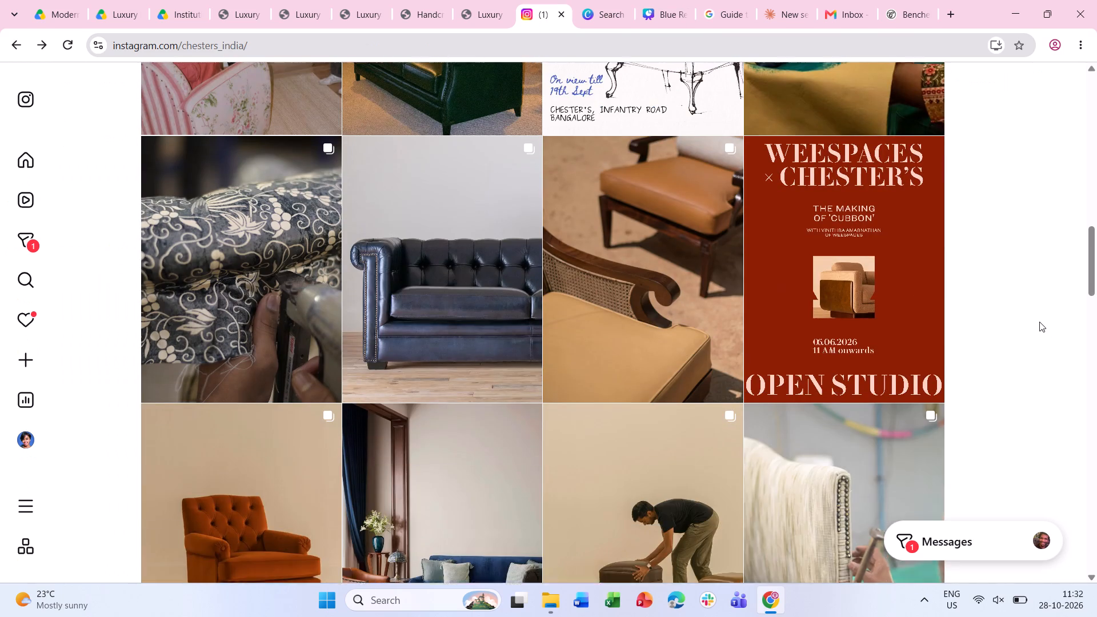
key(Print)
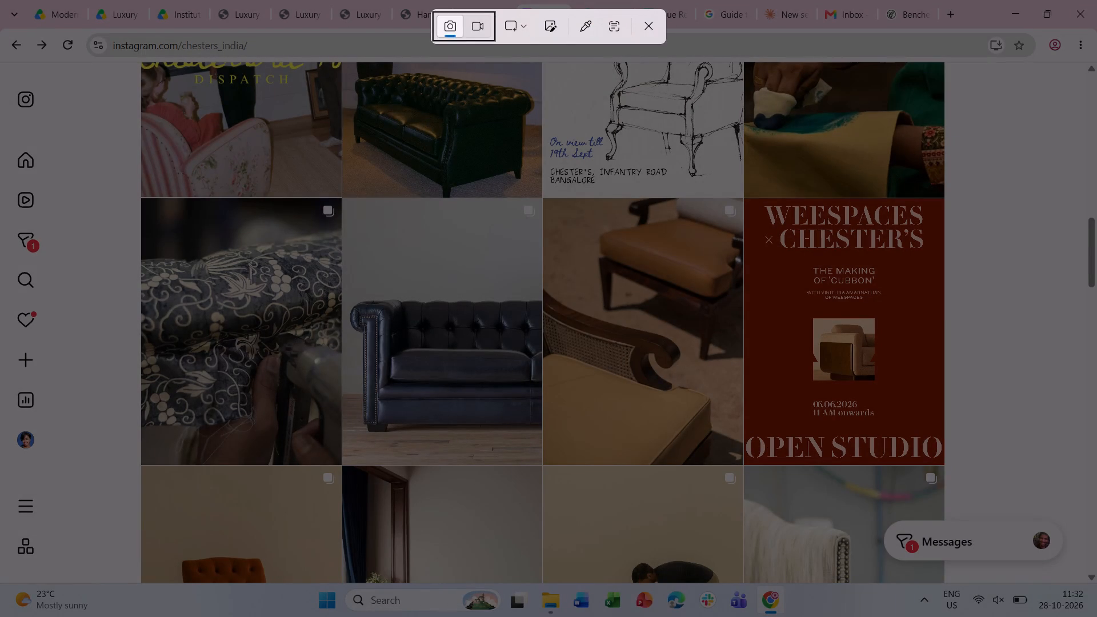
drag(141, 199, 743, 463)
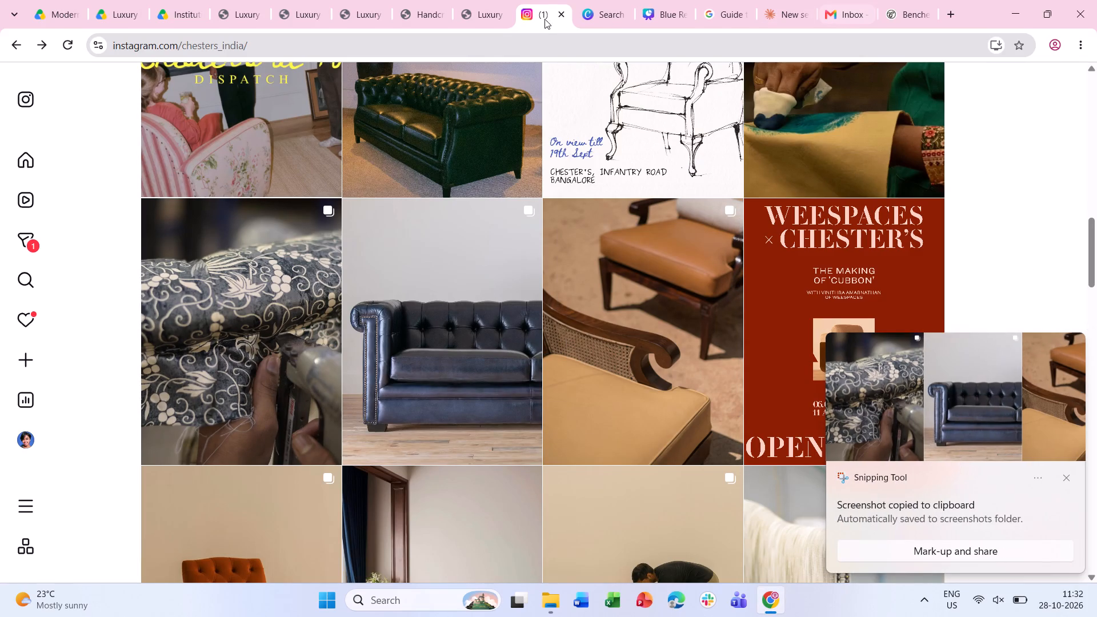
click(652, 15)
click(562, 606)
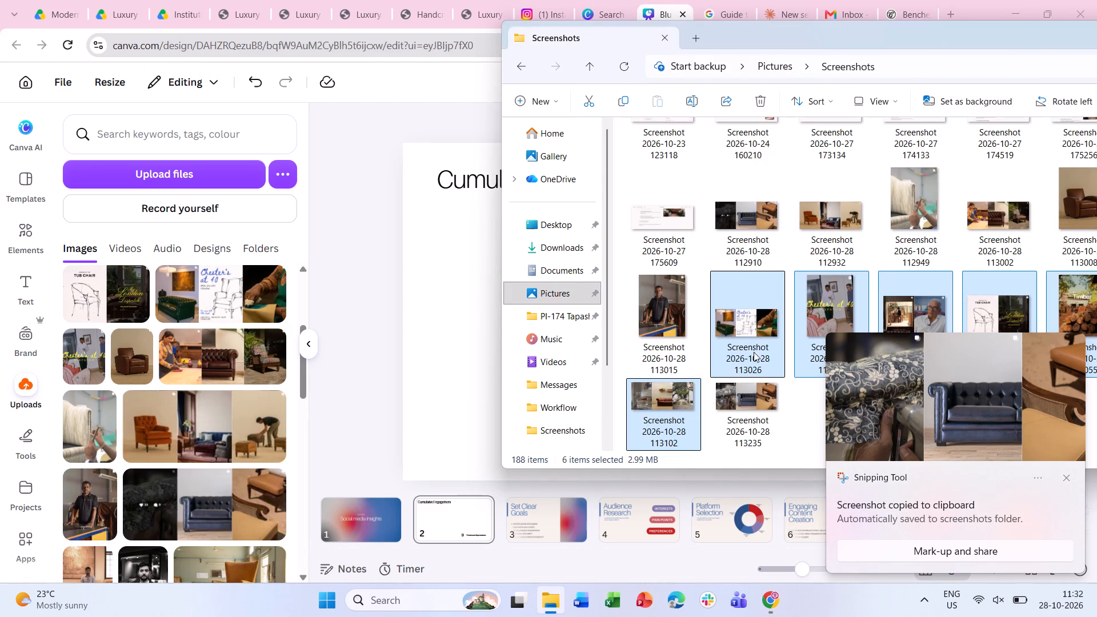
scroll(755, 347, down, 5)
drag(752, 410, 162, 378)
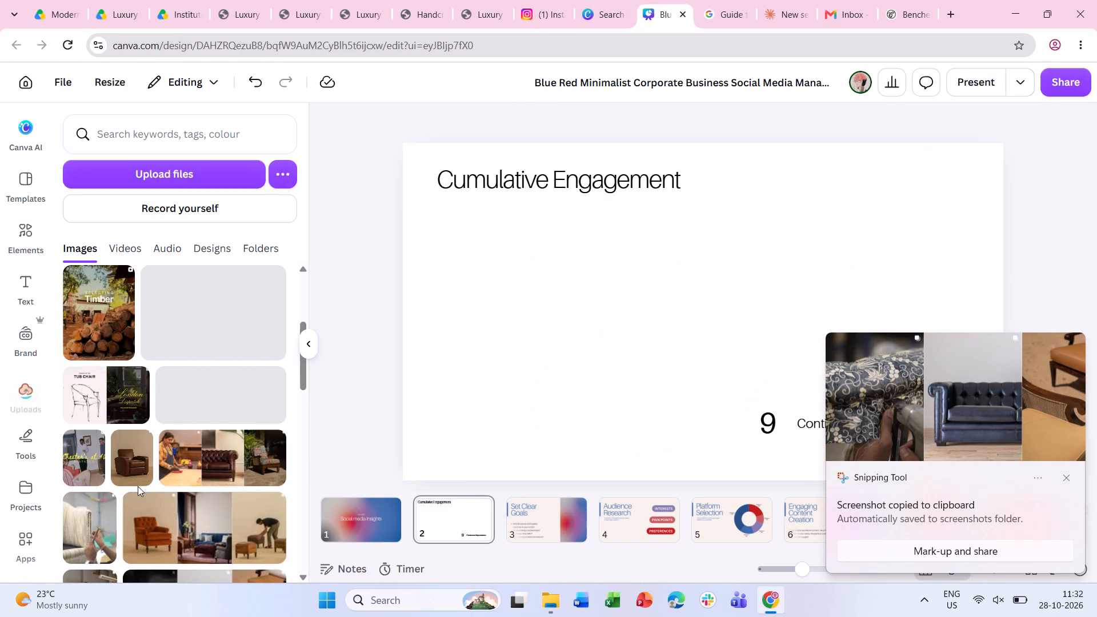
Delete the earlier upload of the upholstery, navy sofa and cane chair screenshot that has the dark overlay.
scroll(170, 480, down, 1)
click(137, 508)
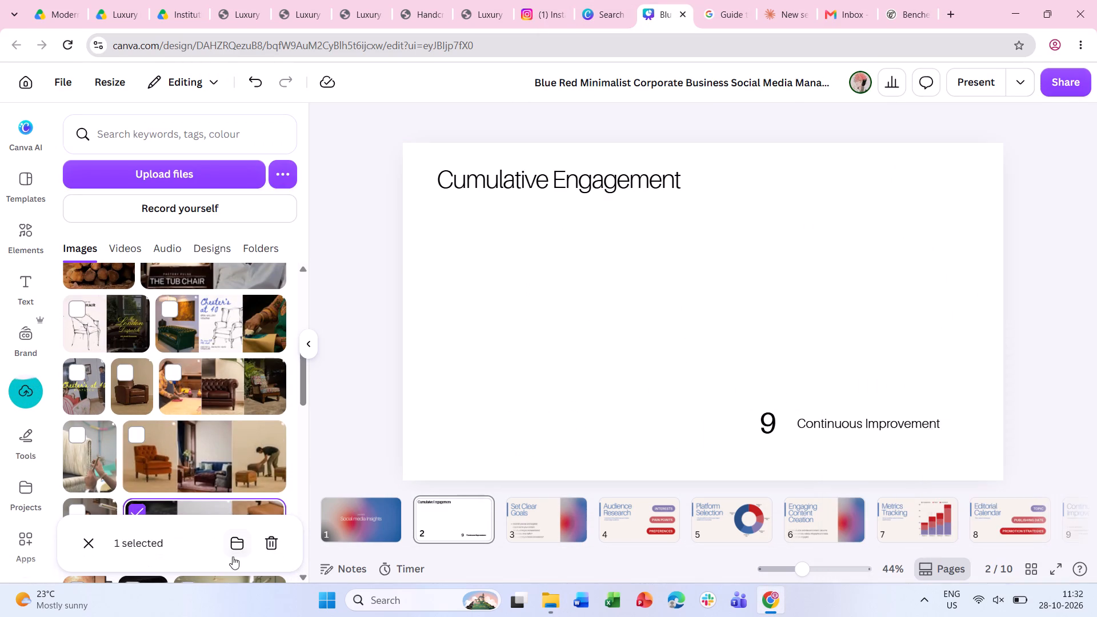
click(267, 539)
click(629, 358)
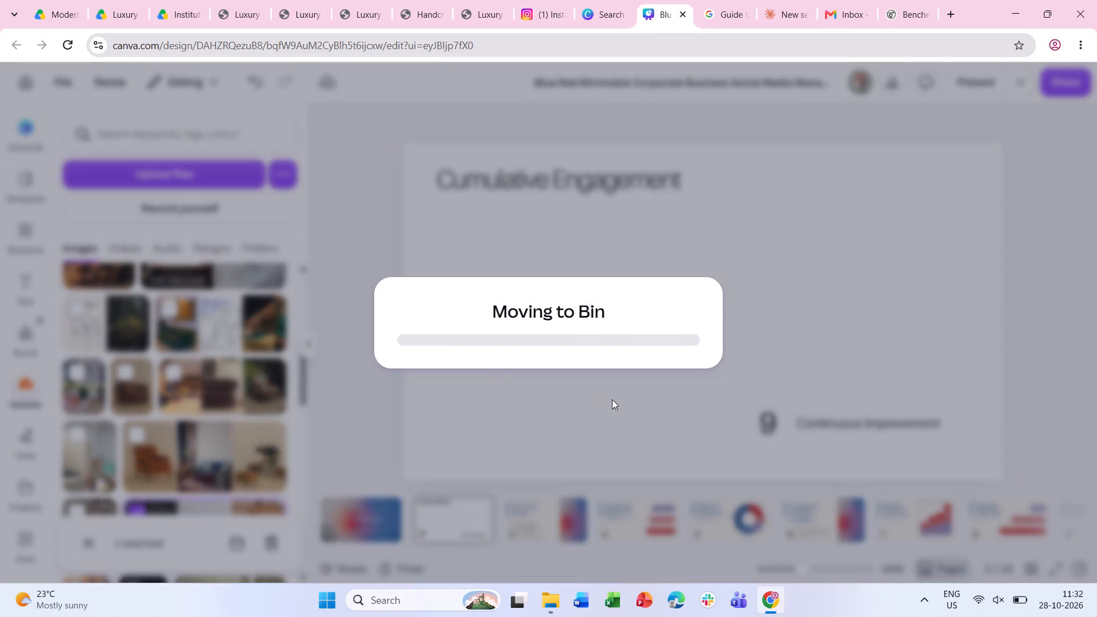
click(370, 406)
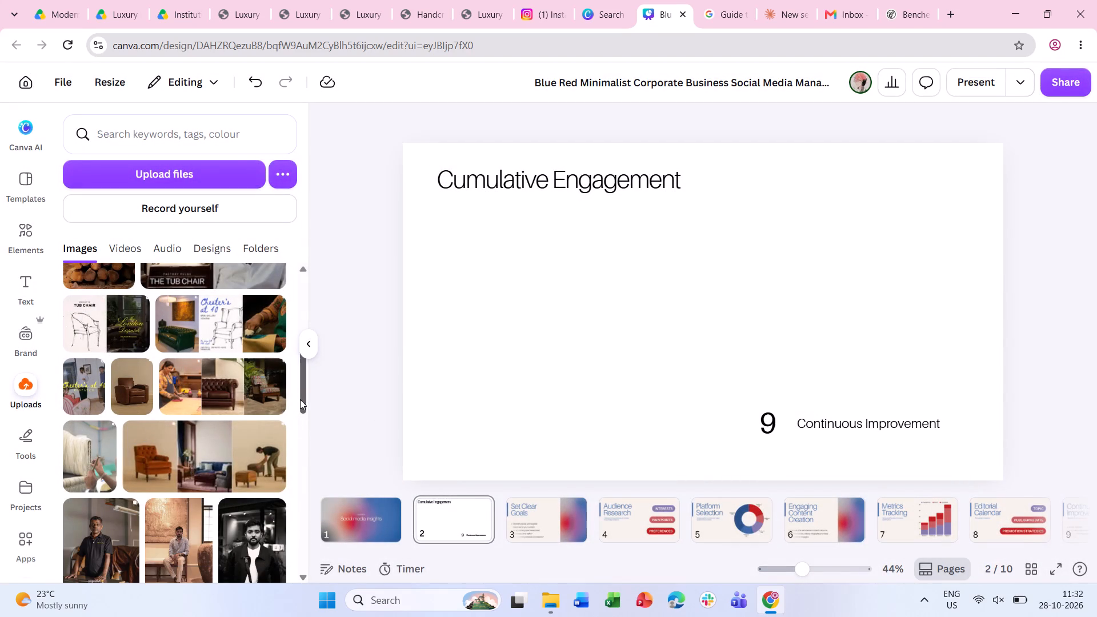
Add the new upholstery, navy sofa and cane chair screenshot to the slide, scaled down in the slide's left half.
drag(300, 399, 306, 330)
click(103, 342)
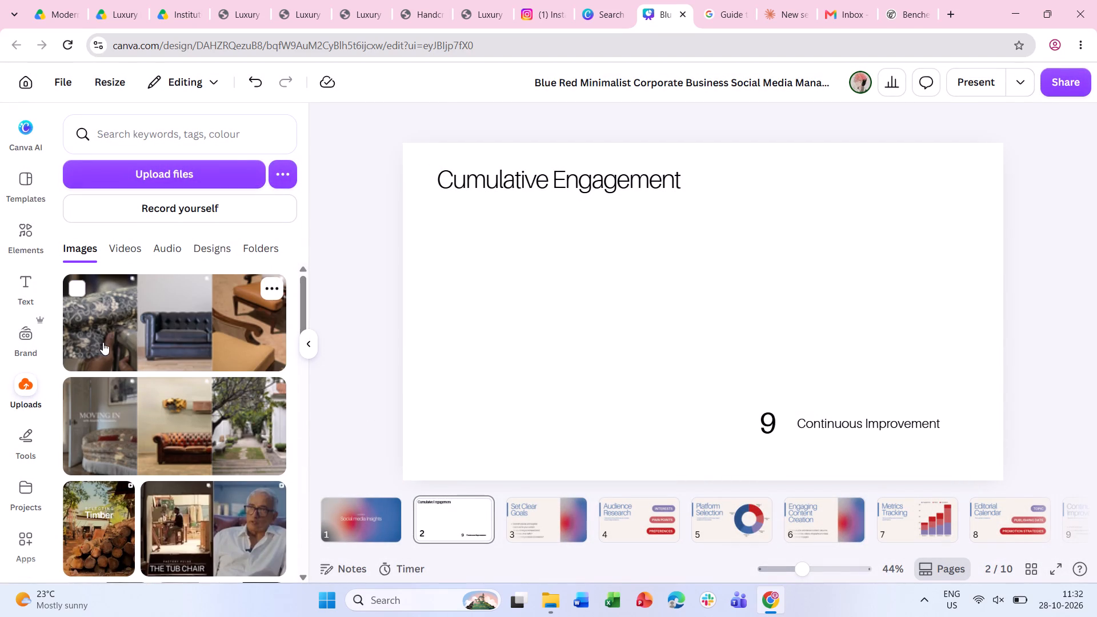
drag(898, 402, 676, 343)
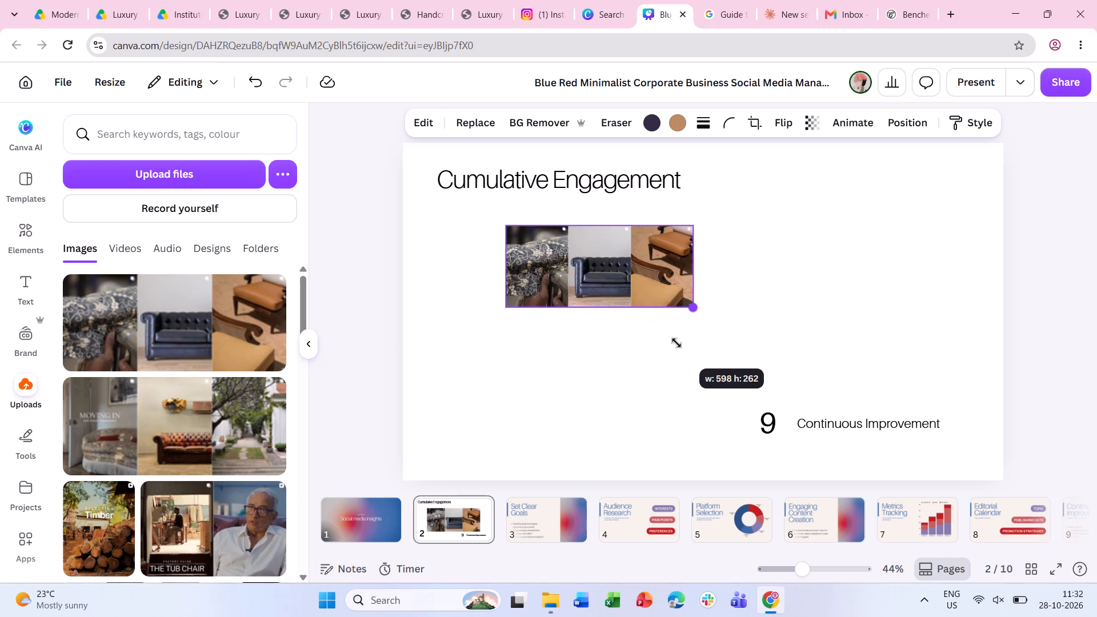
drag(676, 343, 667, 338)
drag(657, 281, 607, 419)
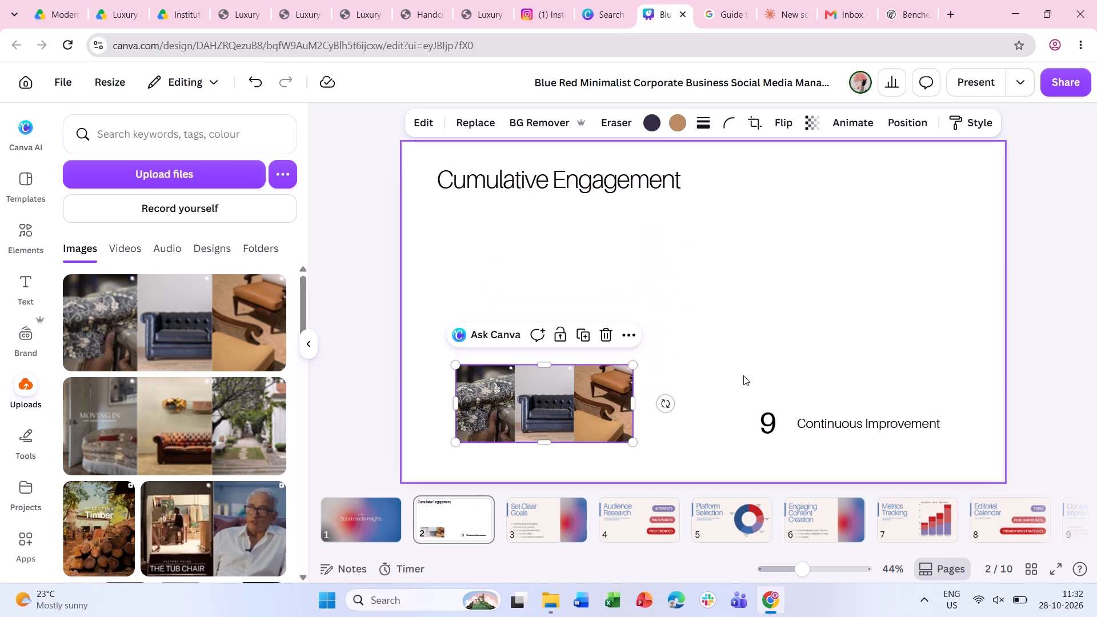
click(743, 375)
Move the upholstery, navy sofa and cane chair image up so it sits just below the "Cumulative Engagement" title.
scroll(219, 400, down, 2)
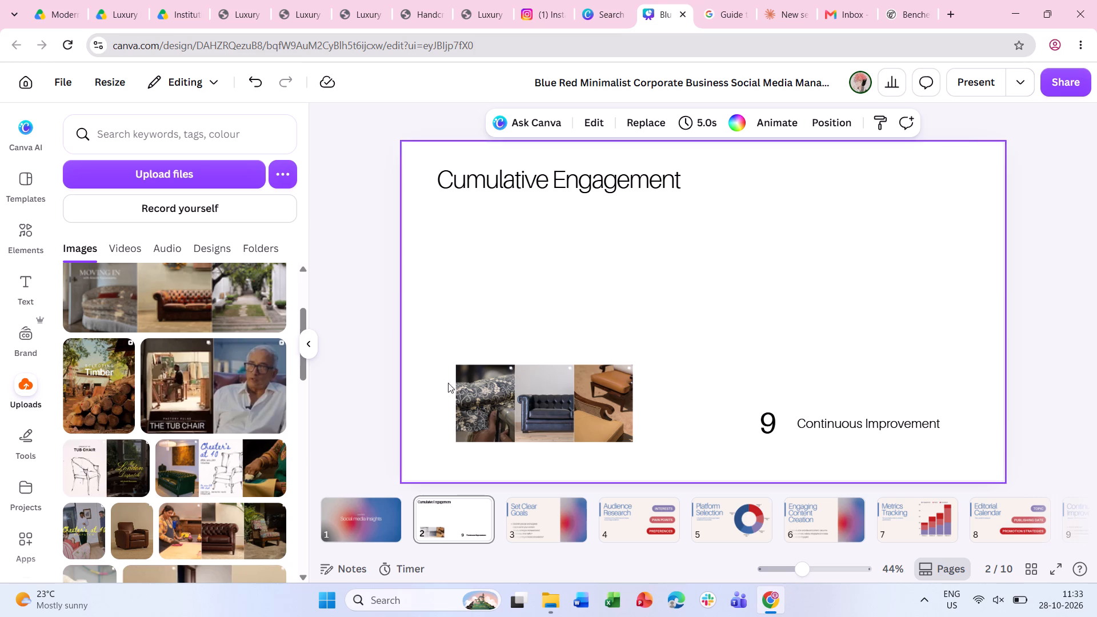
drag(515, 402, 519, 251)
click(679, 282)
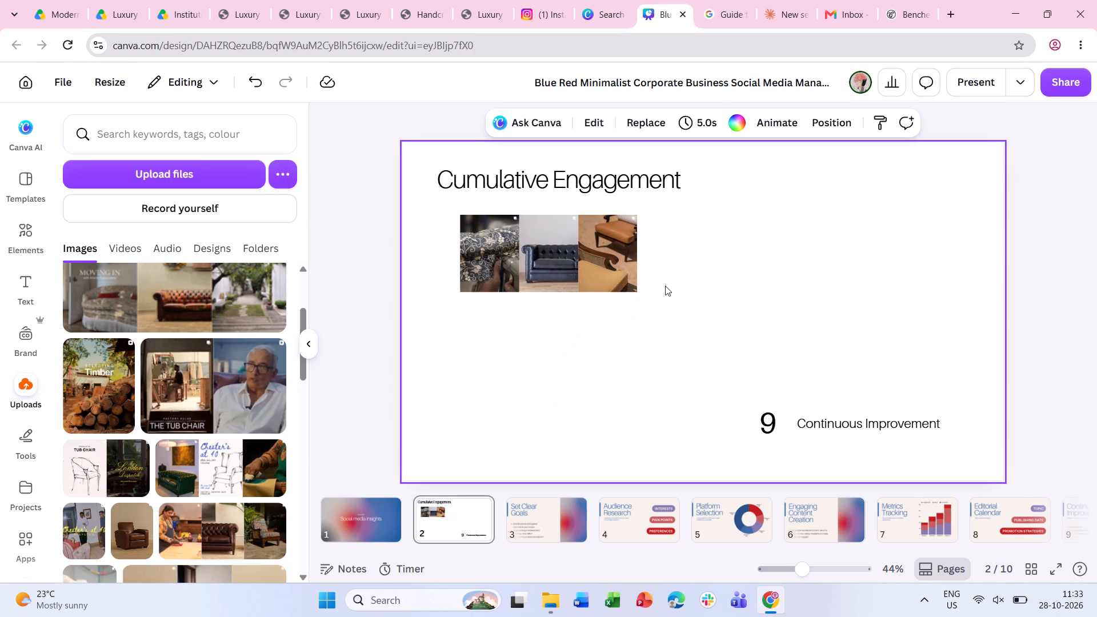
Check the chesters_india feed's post order, and add the orange armchair, blue sofa and footstool screenshot directly beneath the first image, scaled to match its width.
click(531, 0)
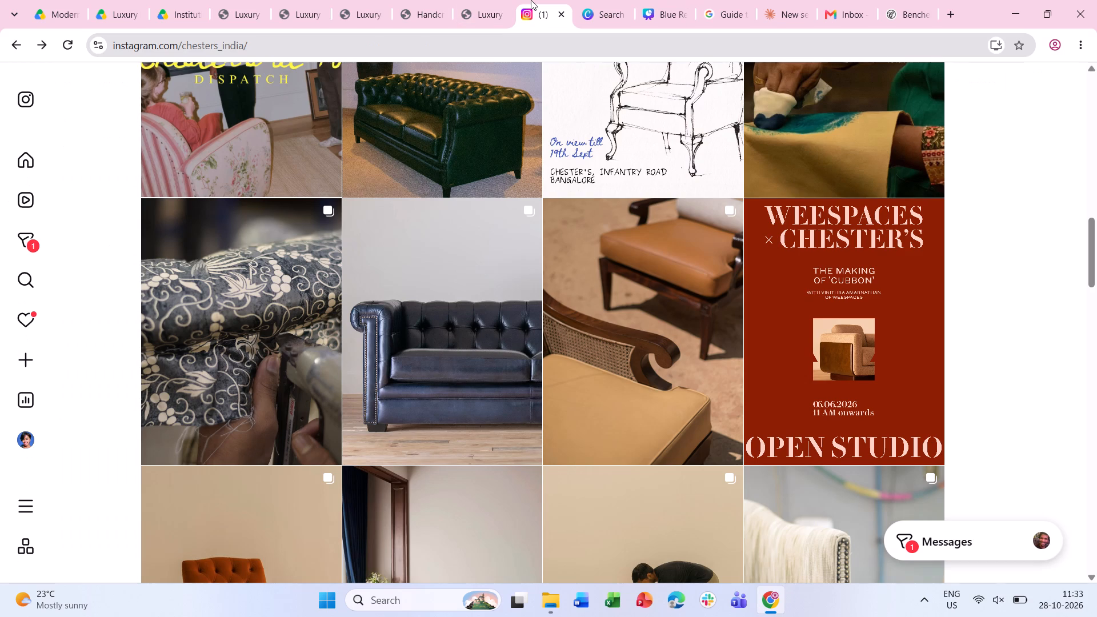
click(616, 2)
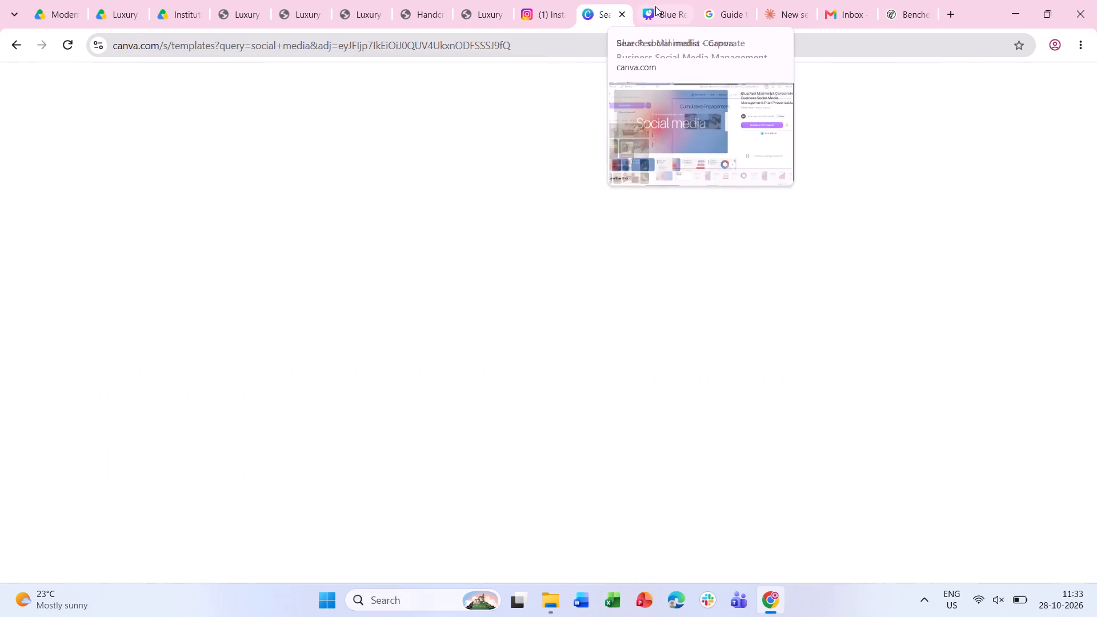
click(655, 6)
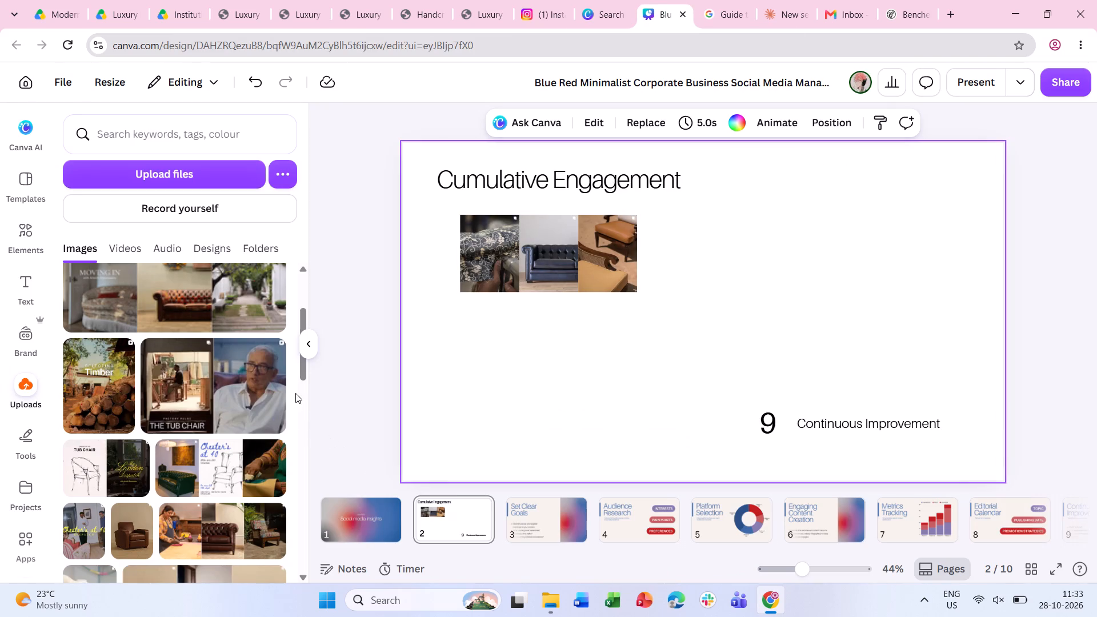
scroll(259, 405, down, 2)
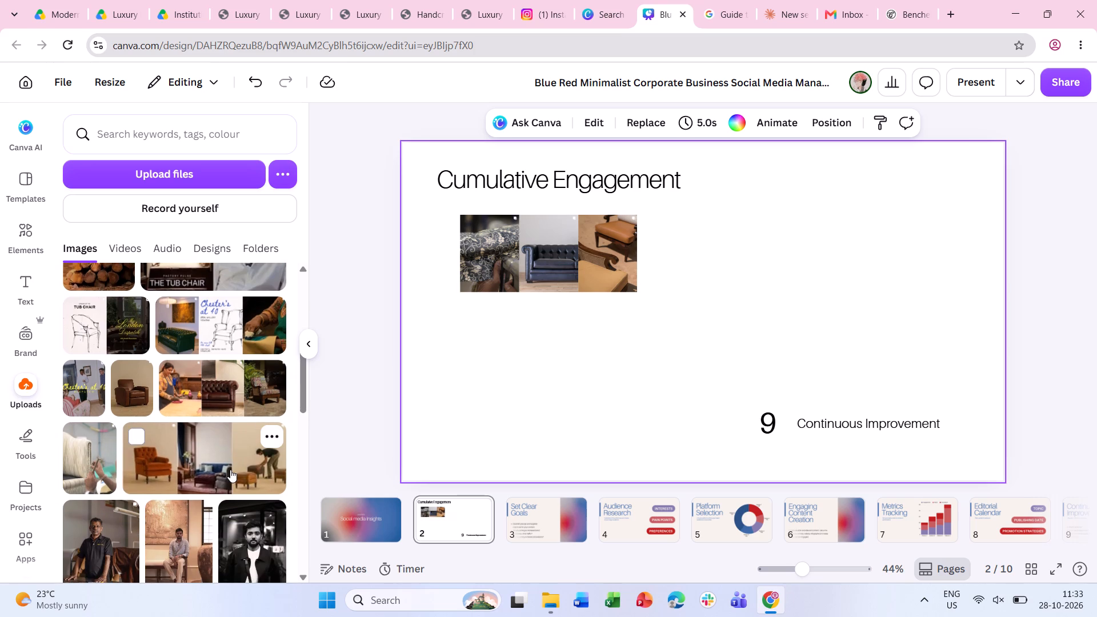
click(230, 470)
drag(774, 274, 731, 340)
drag(857, 469, 643, 359)
click(723, 298)
Nudge both photo rows together slightly upward, closer to the "Cumulative Engagement" title.
drag(435, 257, 604, 340)
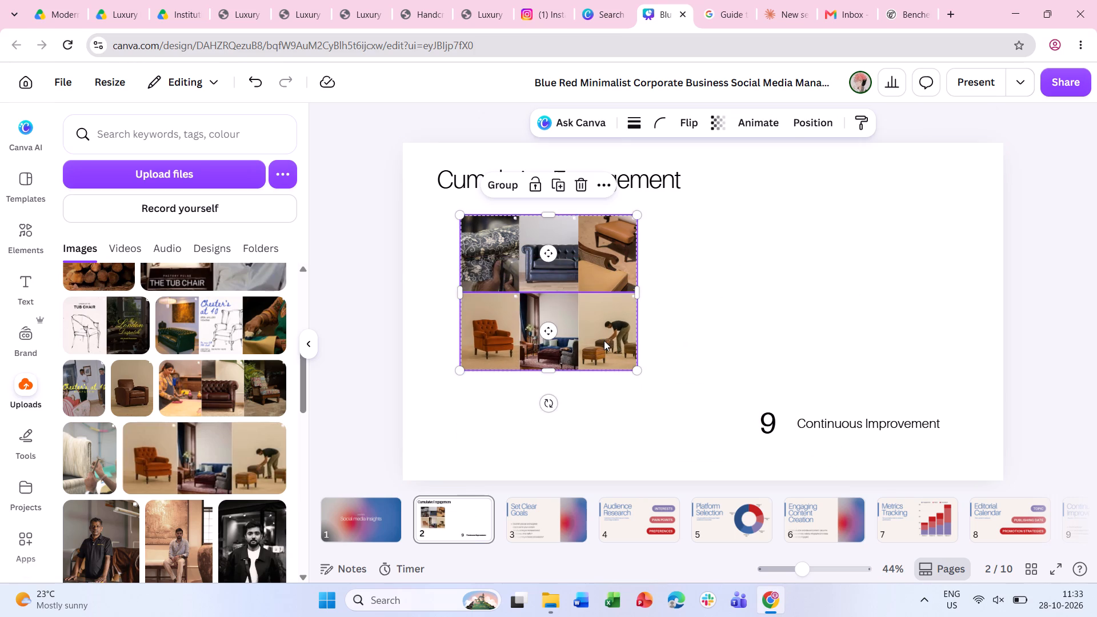
key(Up)
key(Up)
key(Up)
key(Up)
key(Up)
key(Up)
key(Up)
key(Up)
key(Up)
key(Up)
key(Up)
key(Up)
key(Up)
key(Up)
key(Up)
key(Up)
key(Up)
key(Up)
key(Up)
key(Up)
click(775, 338)
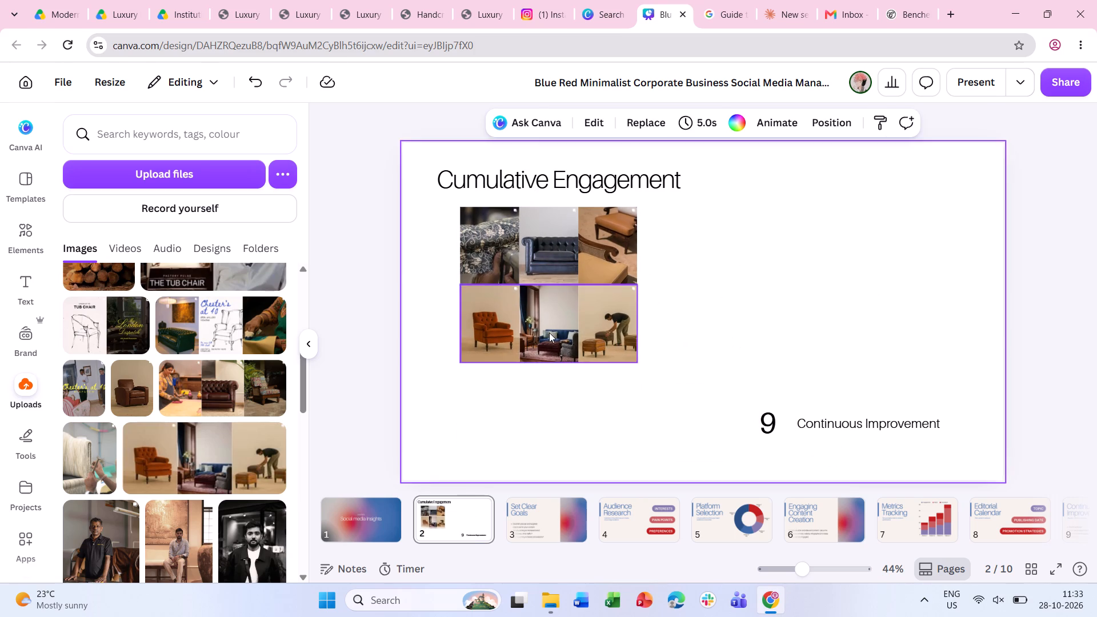
Adjust the size of the second photo row so its edges line up with the row above.
click(549, 332)
click(462, 362)
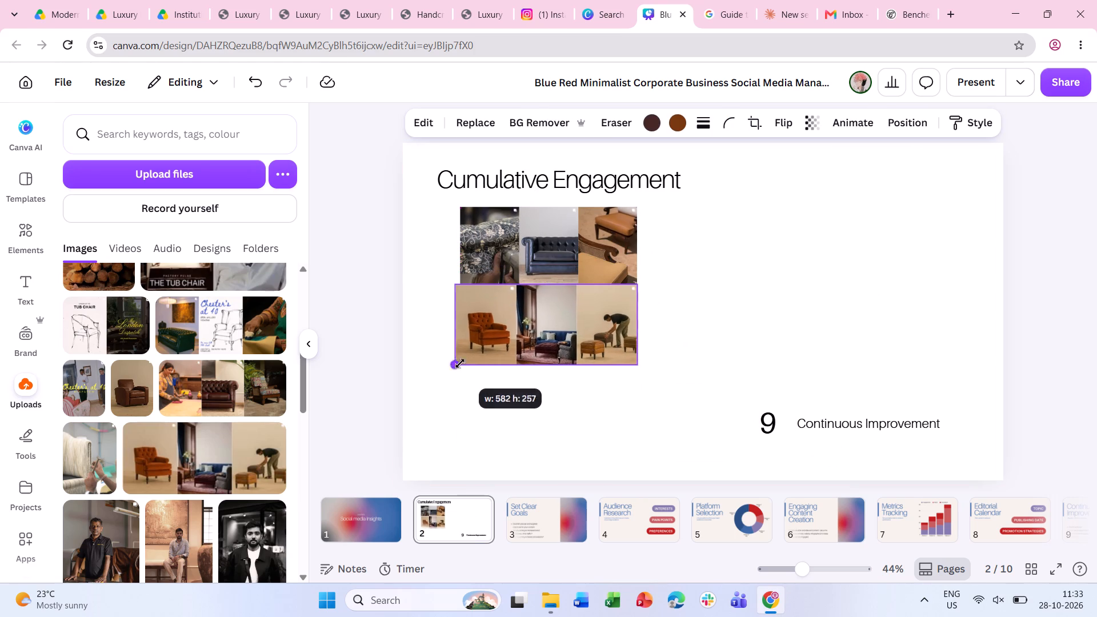
click(788, 322)
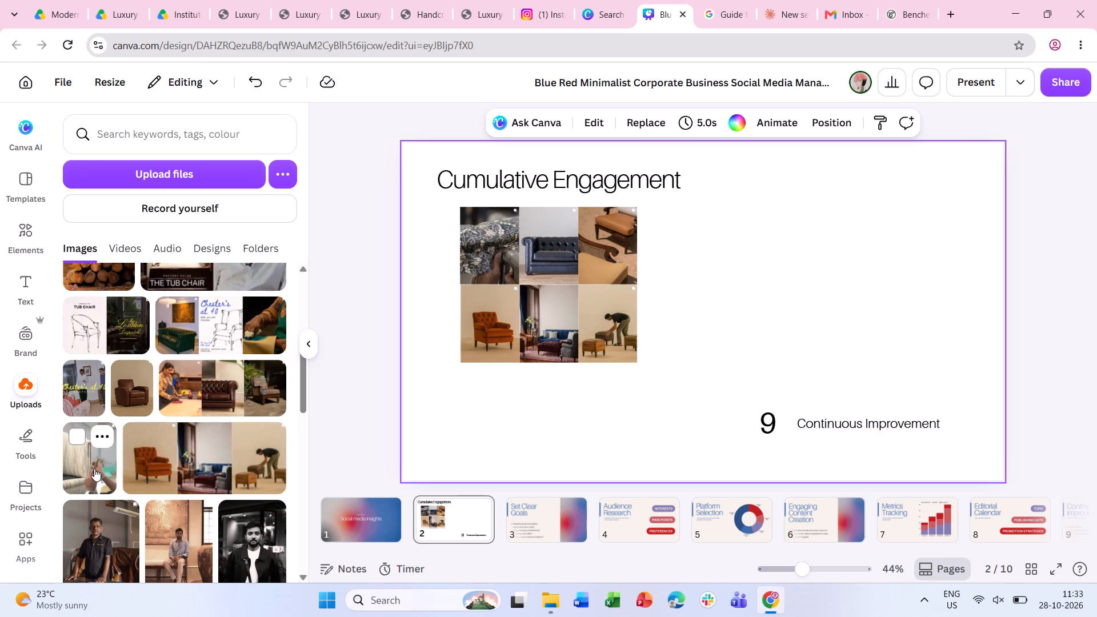
Add the white tufted upholstery screenshot, scale it to one grid tile and place it beneath the orange armchair.
click(94, 468)
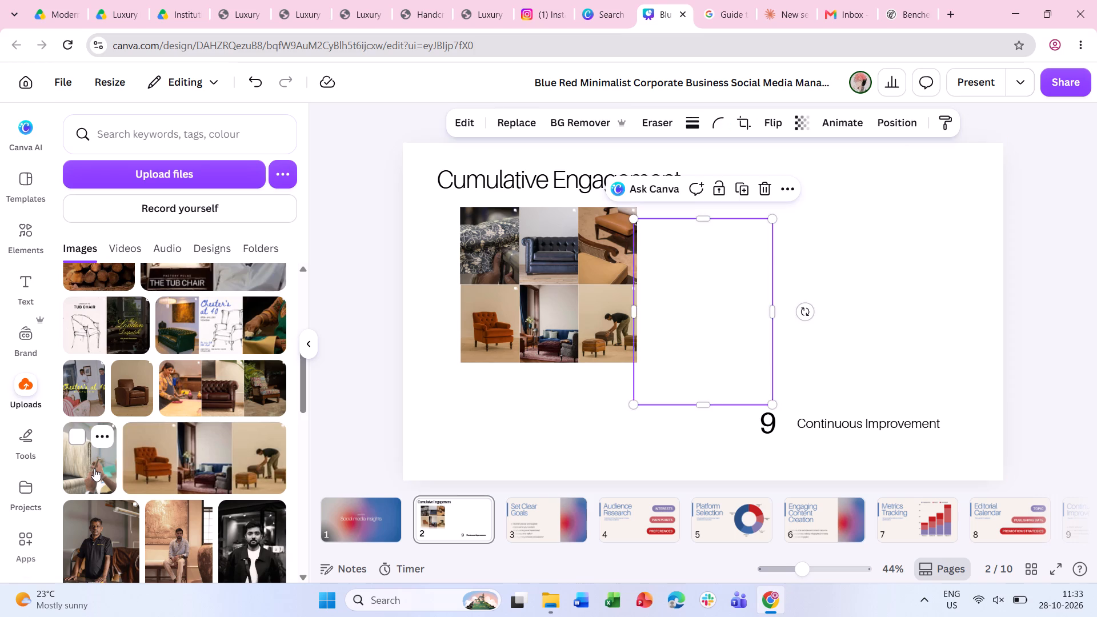
drag(729, 260, 699, 315)
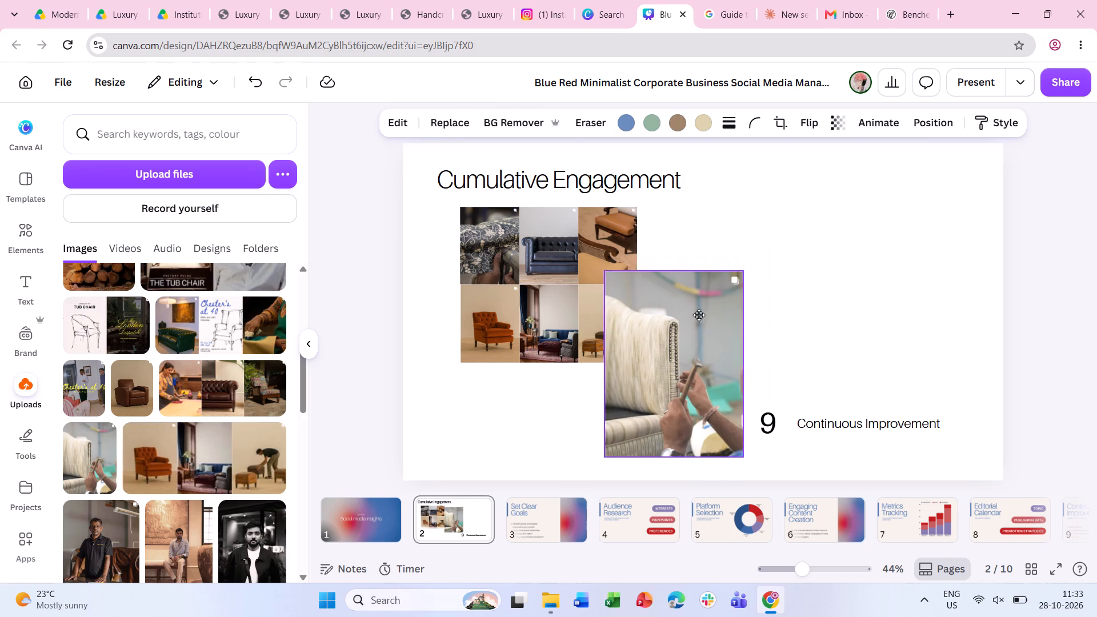
drag(699, 315, 673, 324)
drag(716, 472, 643, 356)
drag(614, 311, 555, 381)
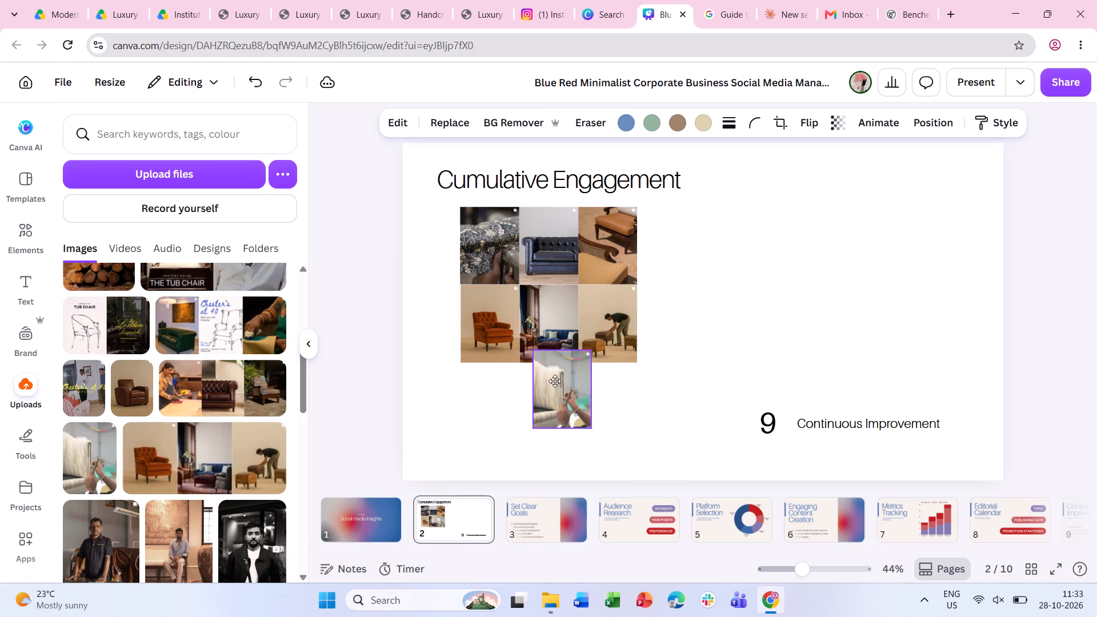
drag(555, 381, 498, 391)
Add the craftswoman, brown Chesterfield and patterned chair screenshot and scale it to the same width as the two rows above.
click(244, 397)
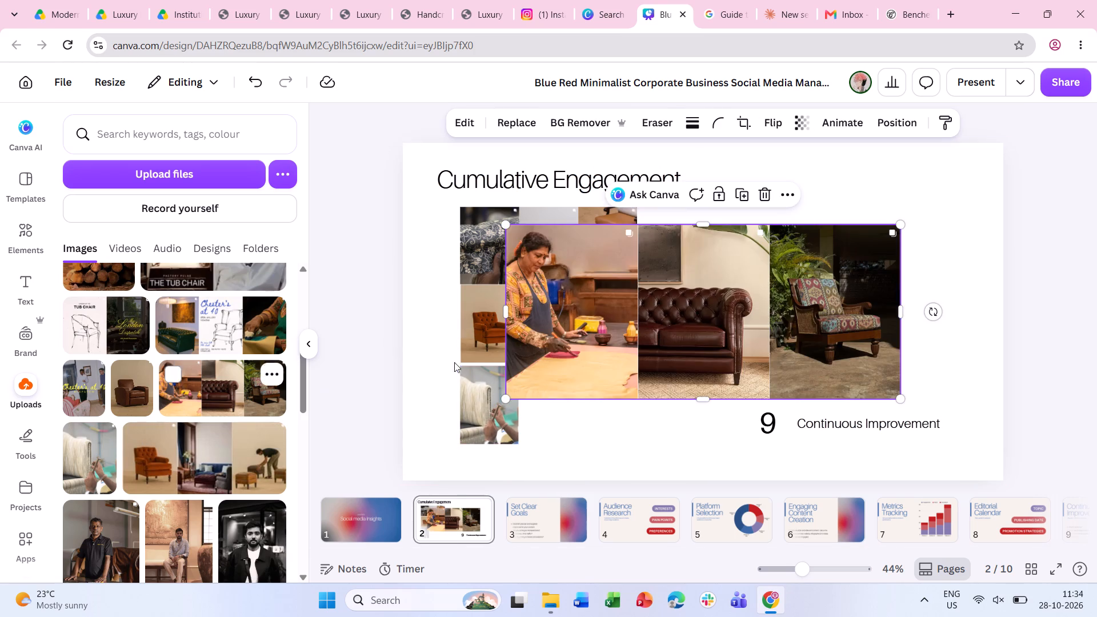
drag(618, 291, 632, 432)
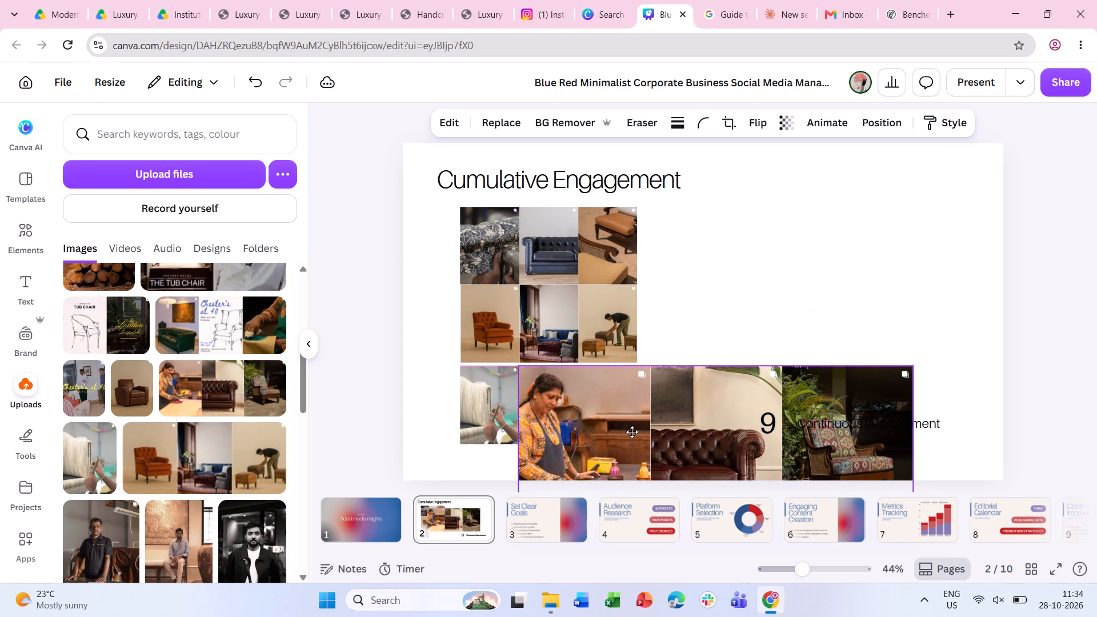
drag(632, 432, 634, 429)
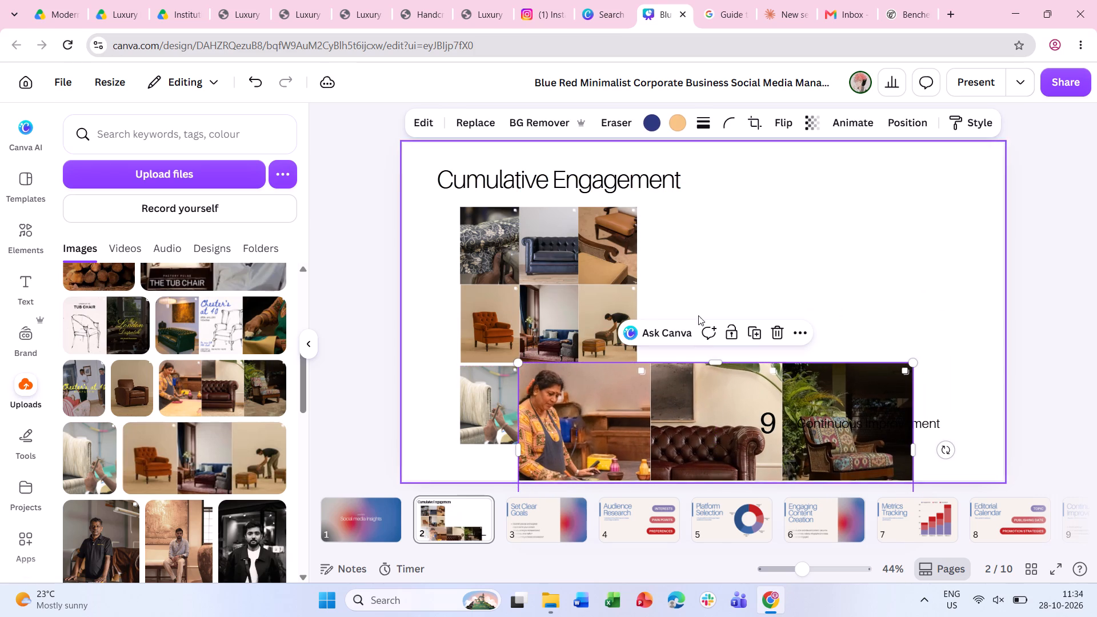
drag(911, 364, 743, 428)
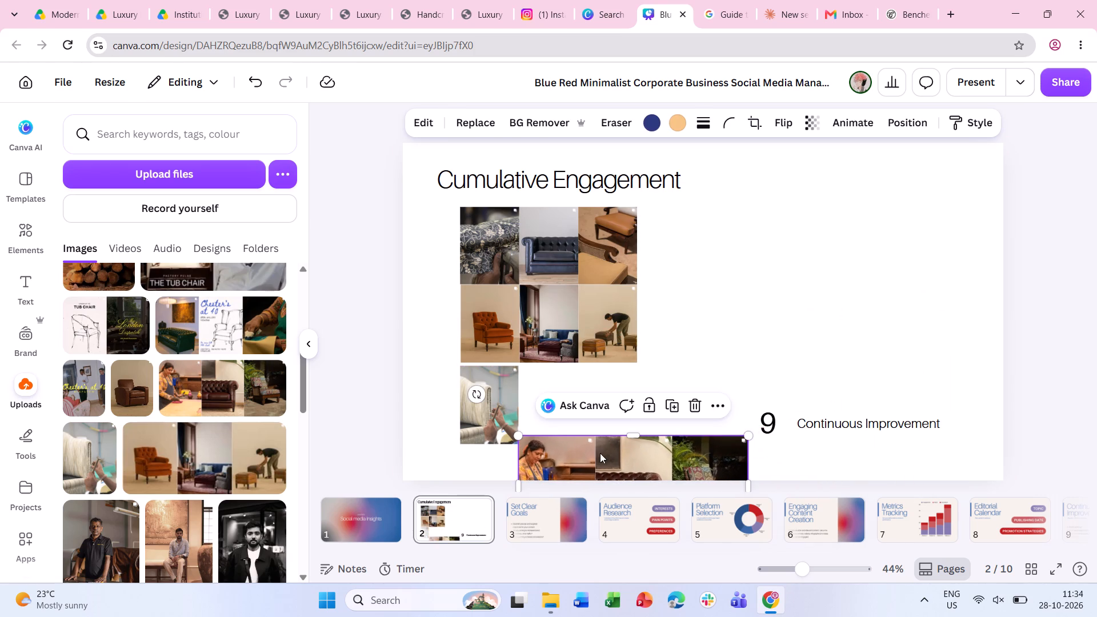
drag(583, 456, 586, 383)
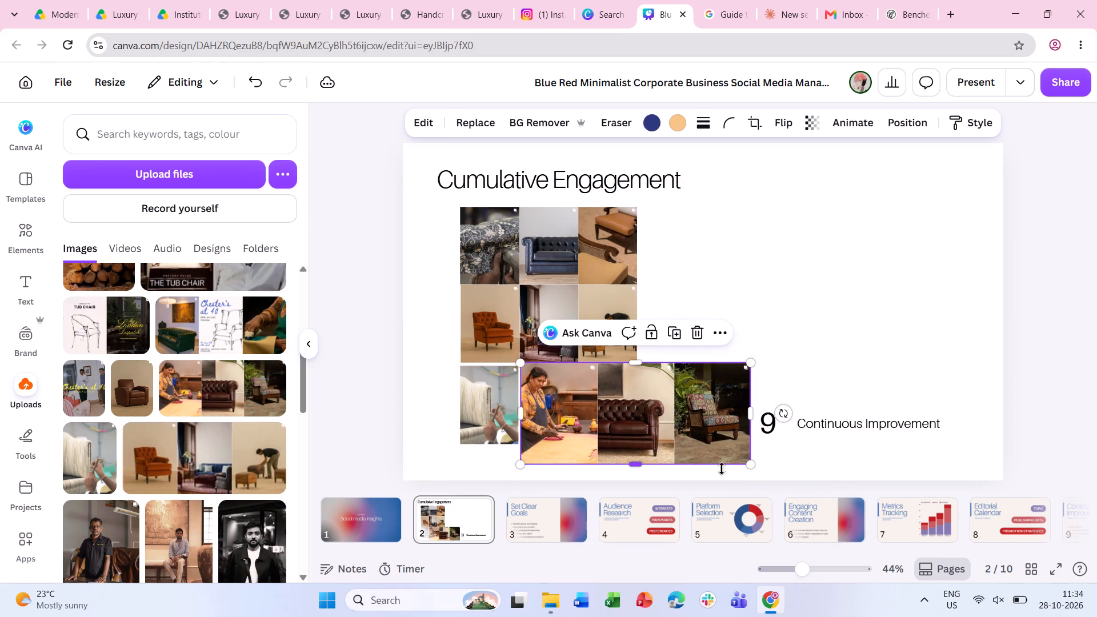
drag(749, 467, 636, 415)
drag(521, 412, 449, 448)
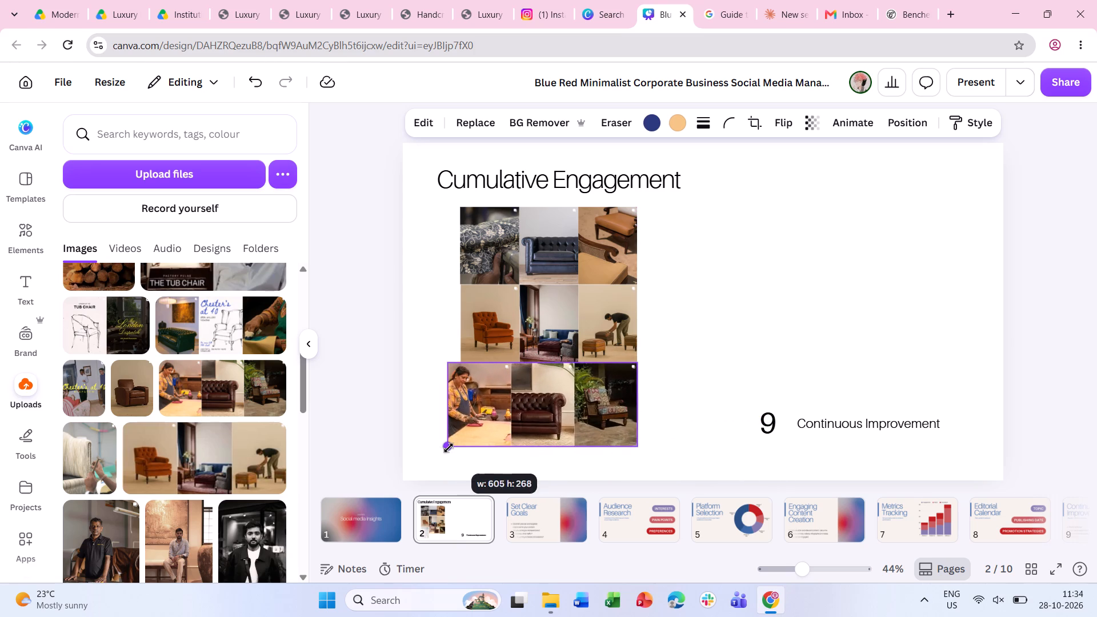
drag(449, 448, 464, 447)
Move the craftswoman photo row beside the white upholstery tile and nudge it until the two sit edge to edge.
drag(537, 396, 580, 403)
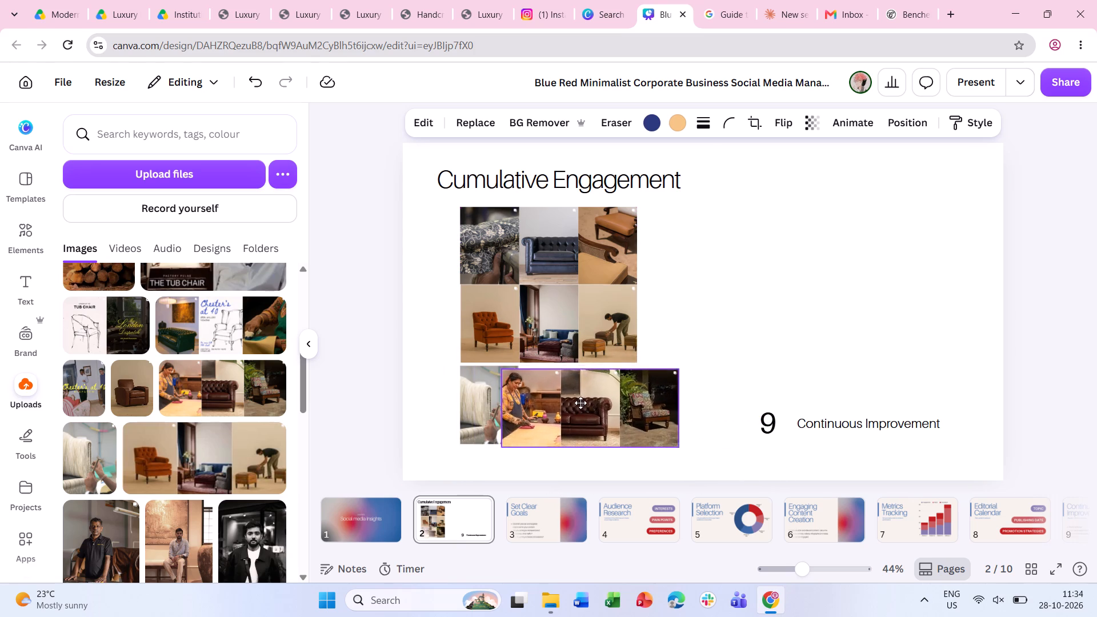
drag(580, 403, 600, 396)
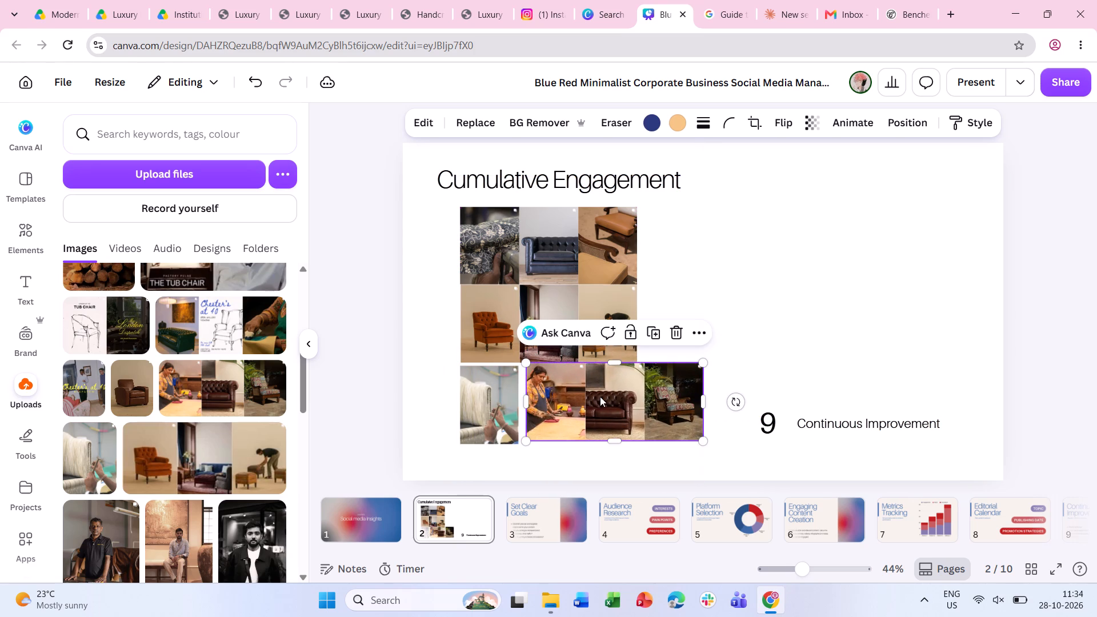
key(Left)
key(Left)
key(Left)
key(Left)
key(Left)
key(Left)
key(Left)
key(Left)
key(Left)
key(Left)
key(Left)
key(Left)
key(Left)
key(Left)
key(Left)
key(Left)
key(Left)
key(Left)
key(Left)
key(Left)
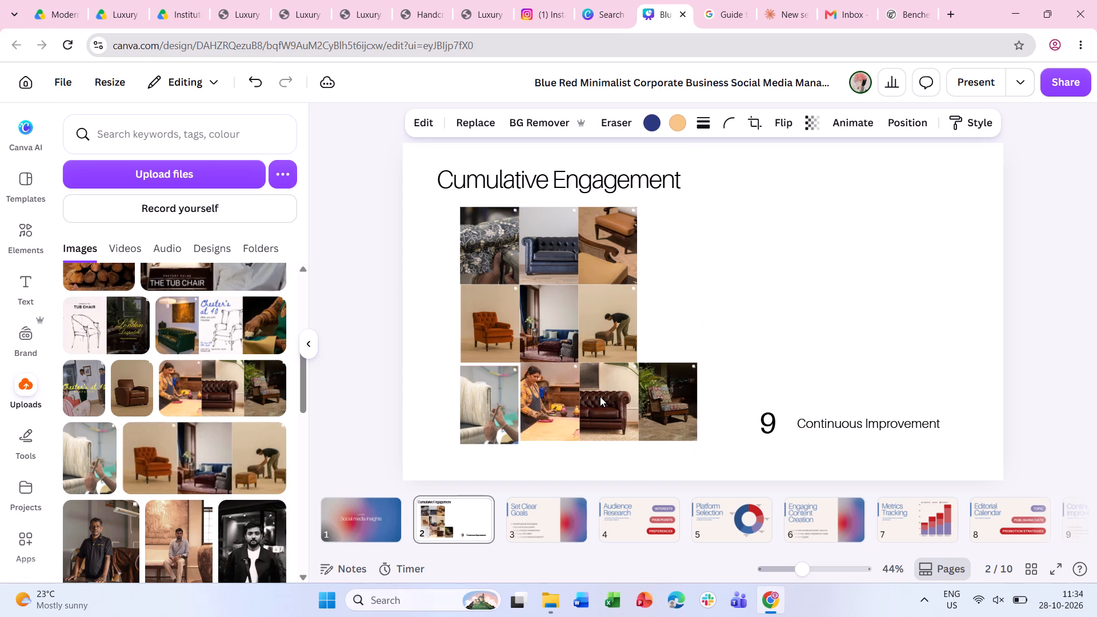
Nudge the white upholstery tile and the craftswoman row until they sit flush with each other and the rows above.
key(Down)
key(Down)
key(Down)
key(Up)
click(487, 398)
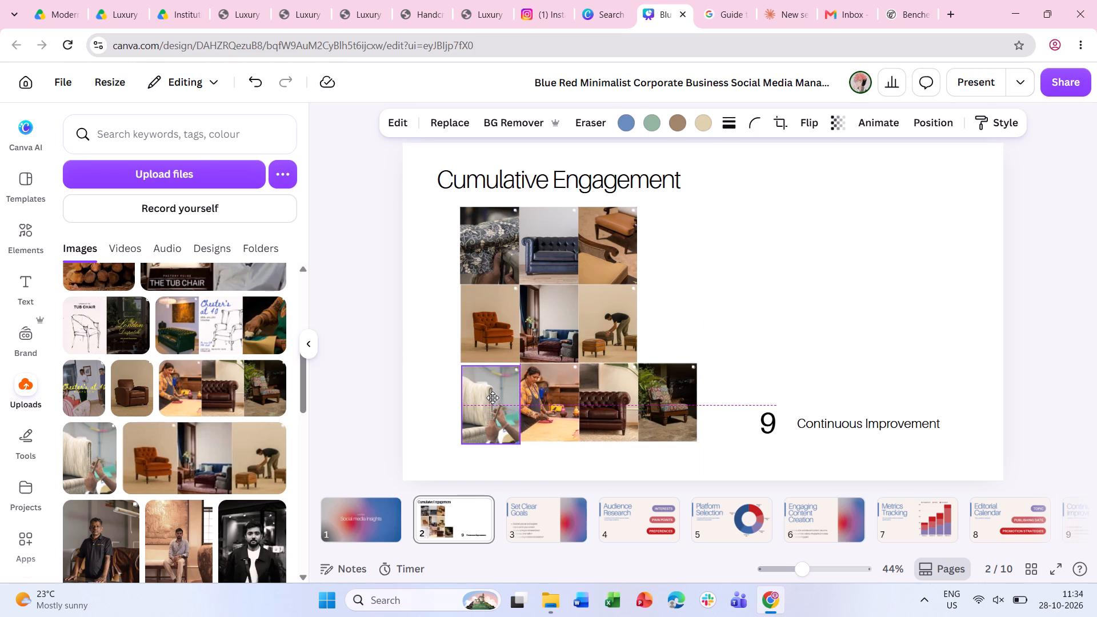
key(Left)
key(Left)
key(Left)
key(Up)
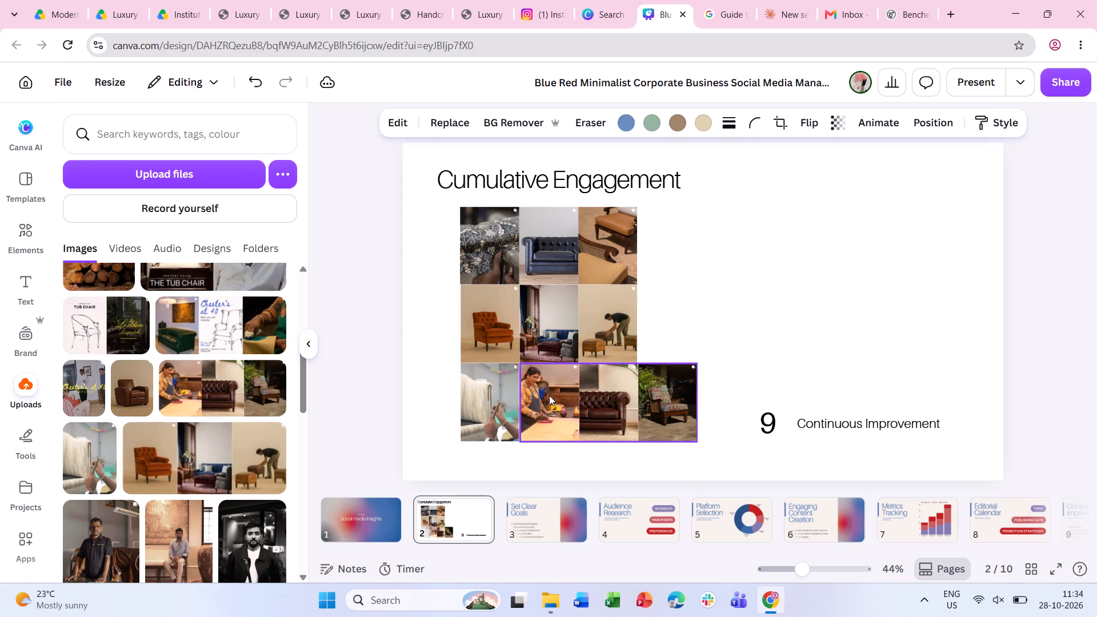
click(550, 395)
key(Left)
key(Left)
key(Left)
click(782, 332)
Crop the patterned chair out of the craftswoman row so it ends level with the rows above.
click(668, 405)
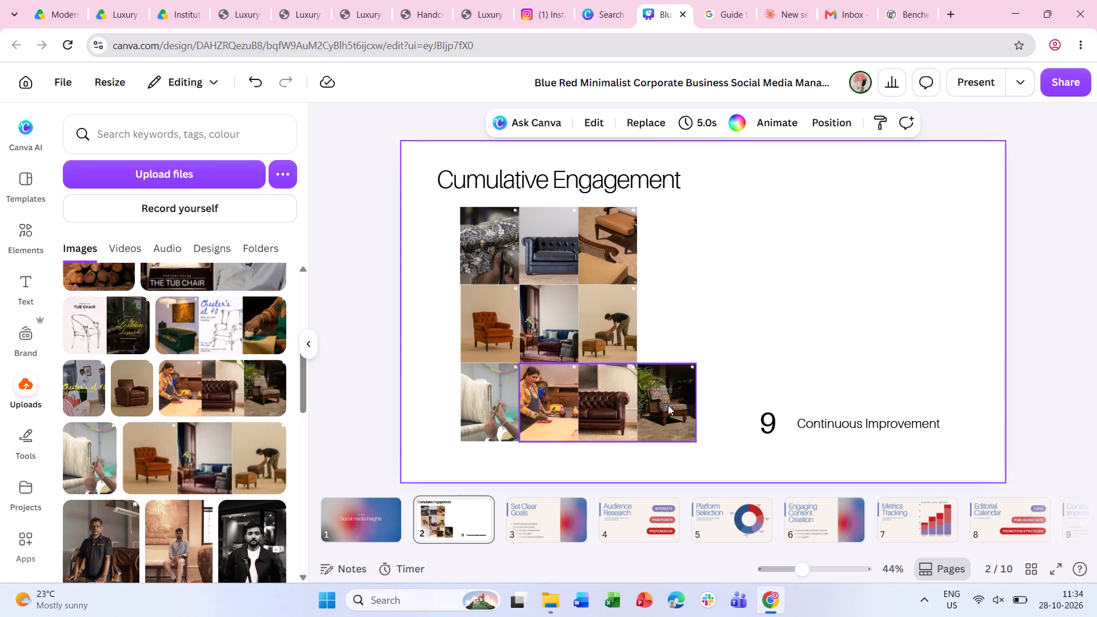
drag(700, 403, 642, 407)
click(679, 372)
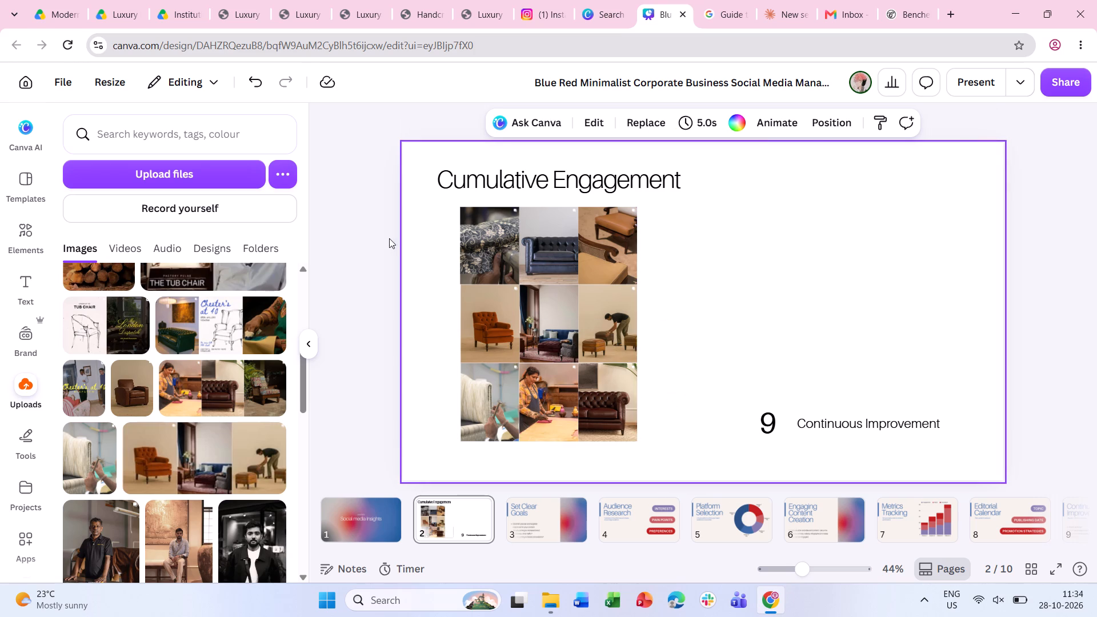
Select all the grid photos, scale them down together and centre the block beneath the Cumulative Engagement heading.
drag(391, 237, 638, 437)
drag(639, 442, 589, 409)
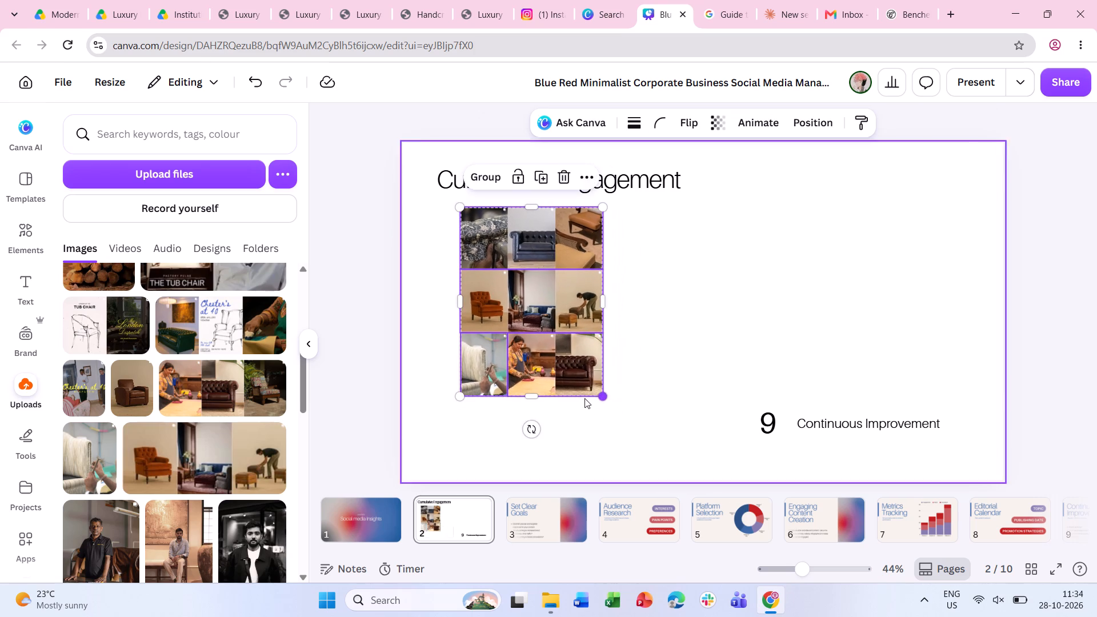
drag(572, 375, 592, 374)
click(598, 352)
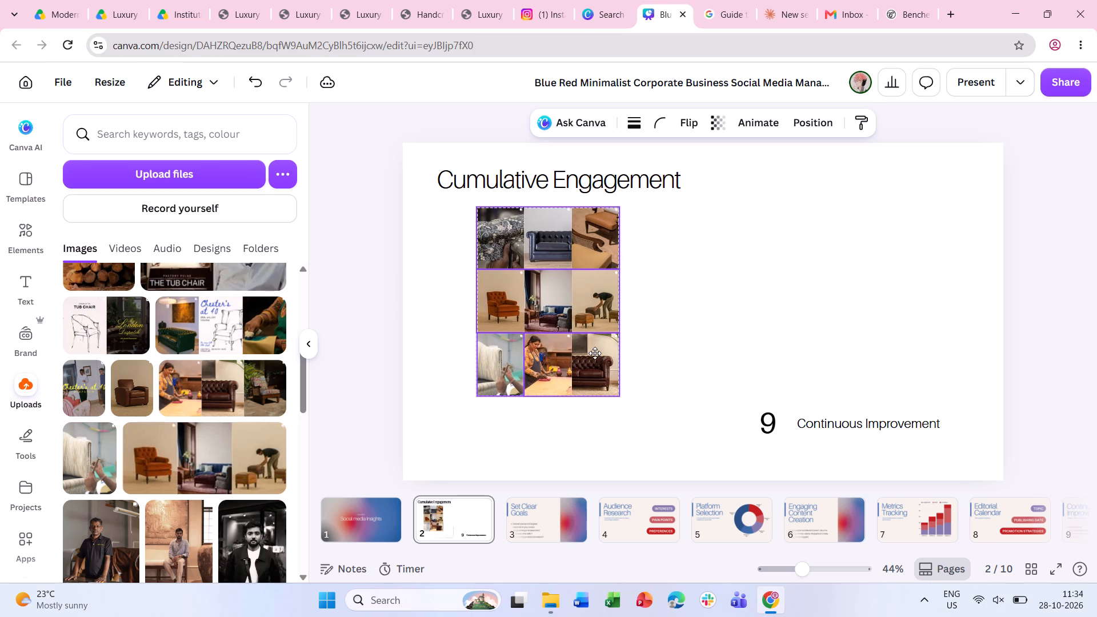
click(590, 314)
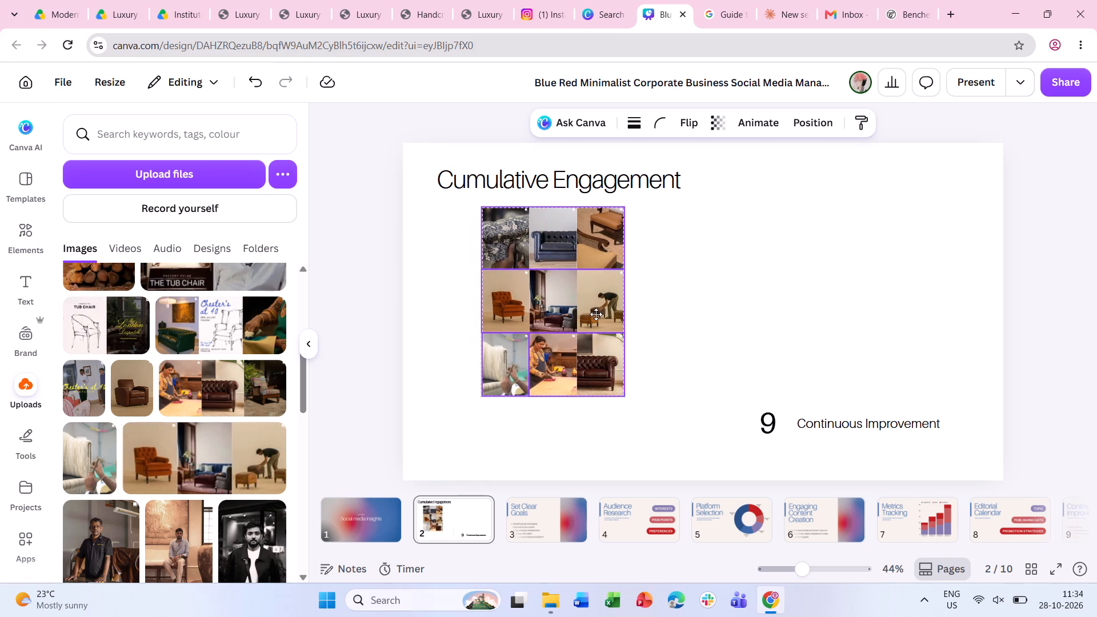
Narrow the Cumulative Engagement heading's text box to fit its text.
click(654, 171)
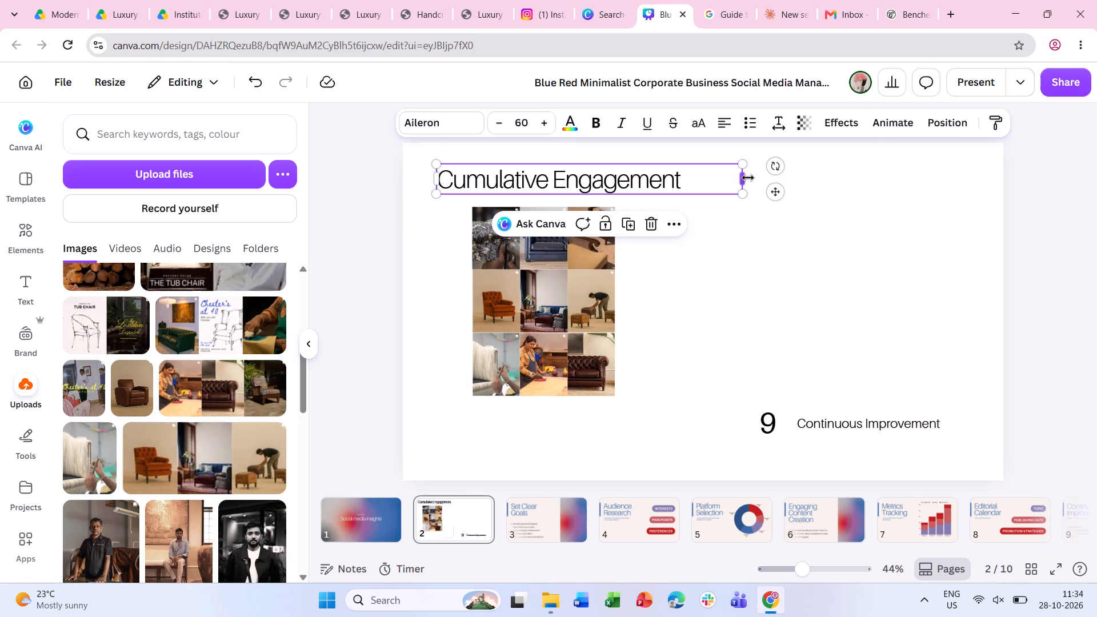
drag(747, 178, 687, 181)
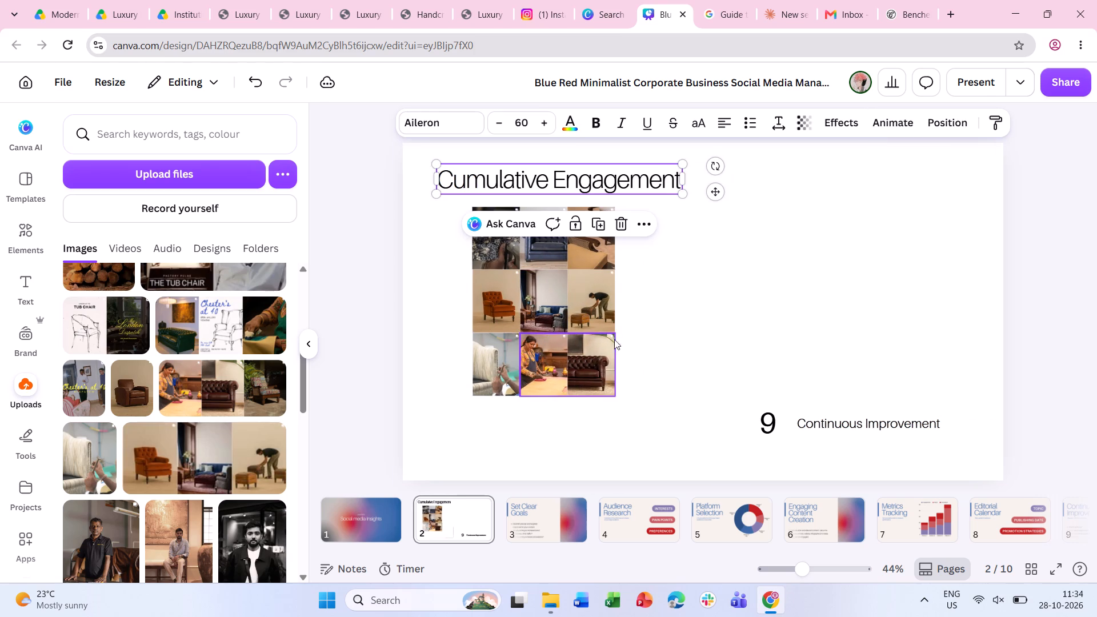
click(631, 351)
Duplicate the craftswoman row beneath the white upholstery tile and crop it to one tile showing only the patterned chair.
click(588, 383)
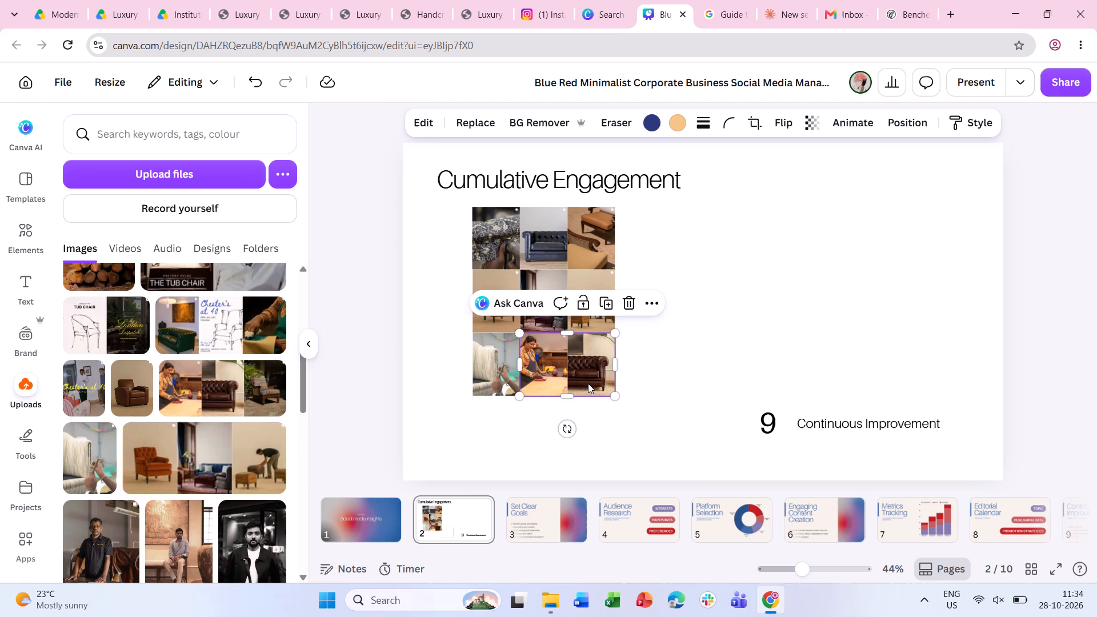
key(ctrl+c)
key(ctrl+v)
drag(575, 366, 526, 424)
drag(570, 429, 527, 430)
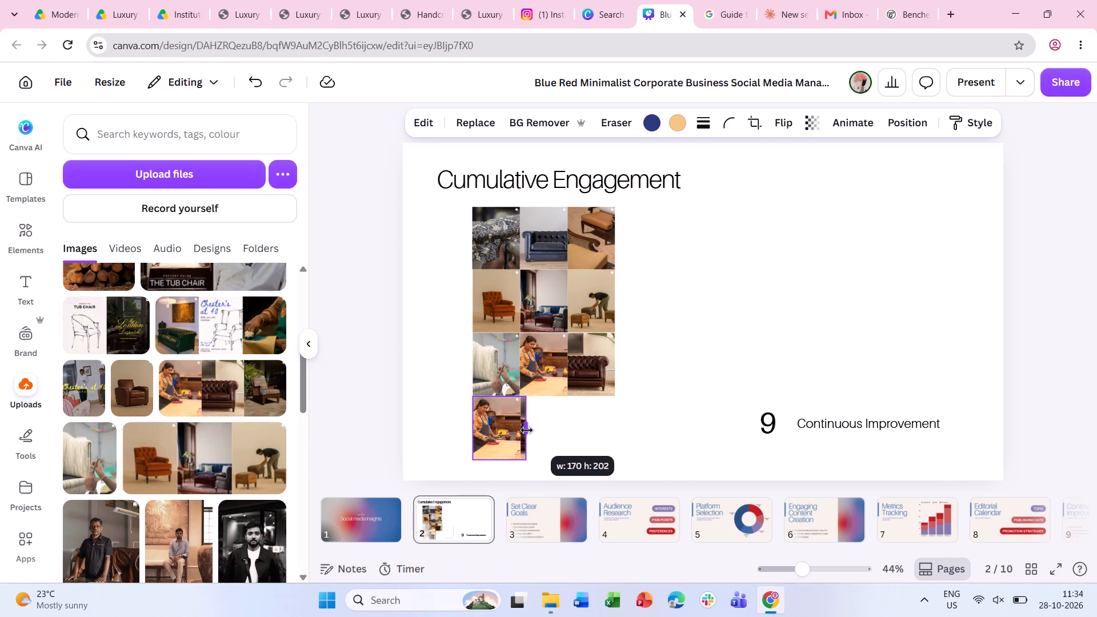
drag(527, 430, 524, 431)
click(754, 118)
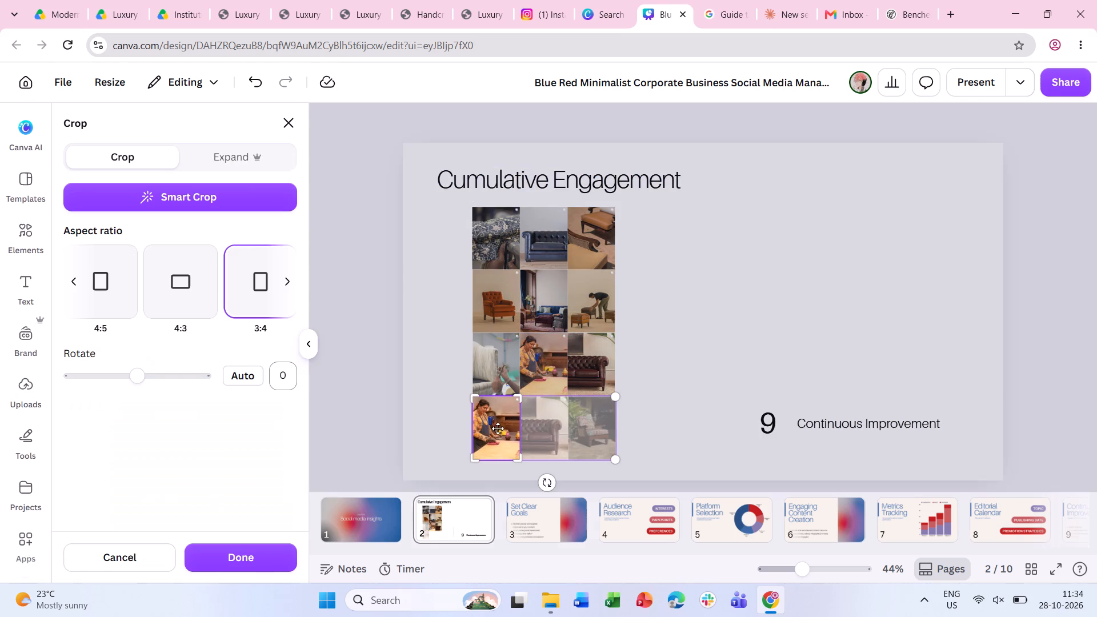
drag(571, 438, 359, 435)
click(245, 550)
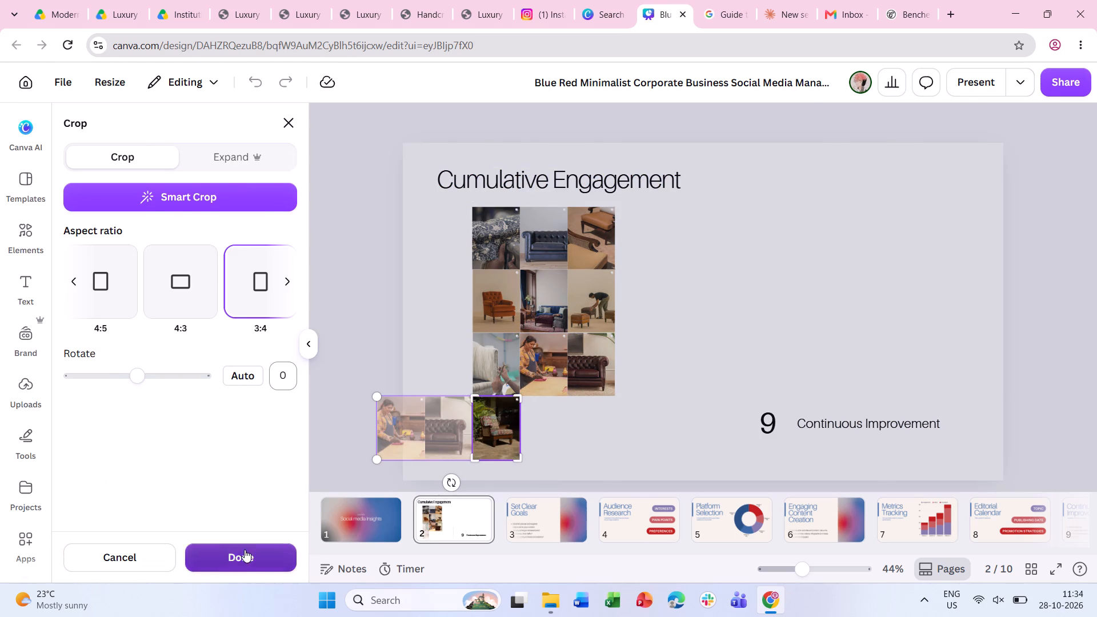
click(648, 419)
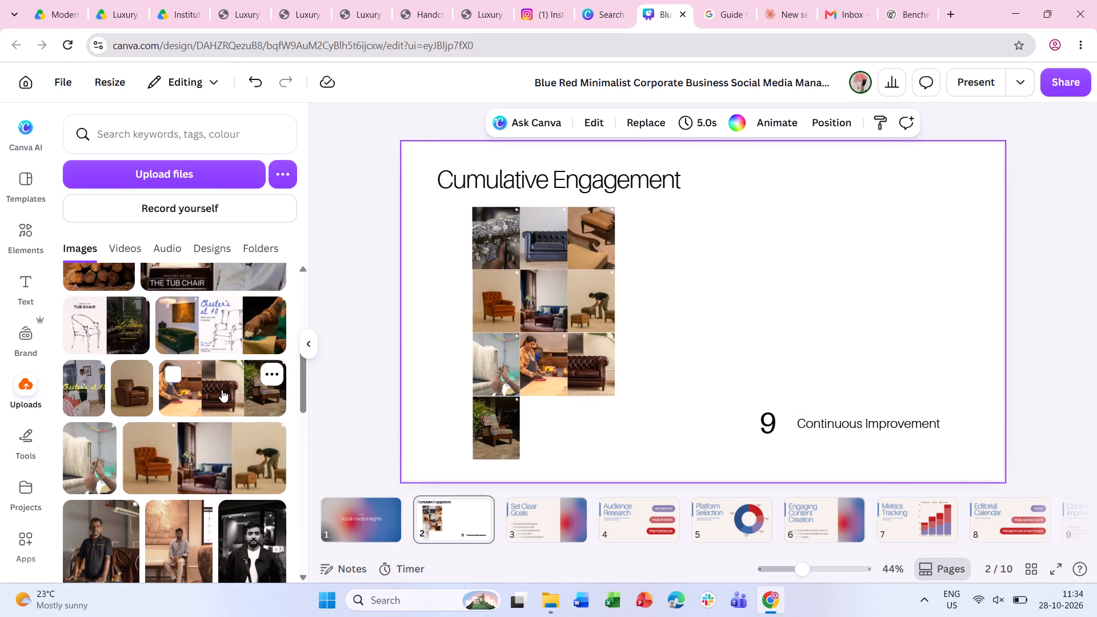
Add the brown leather armchair and man in dark polo shirt photos side by side and scale them to about two grid tiles wide.
click(130, 397)
click(106, 536)
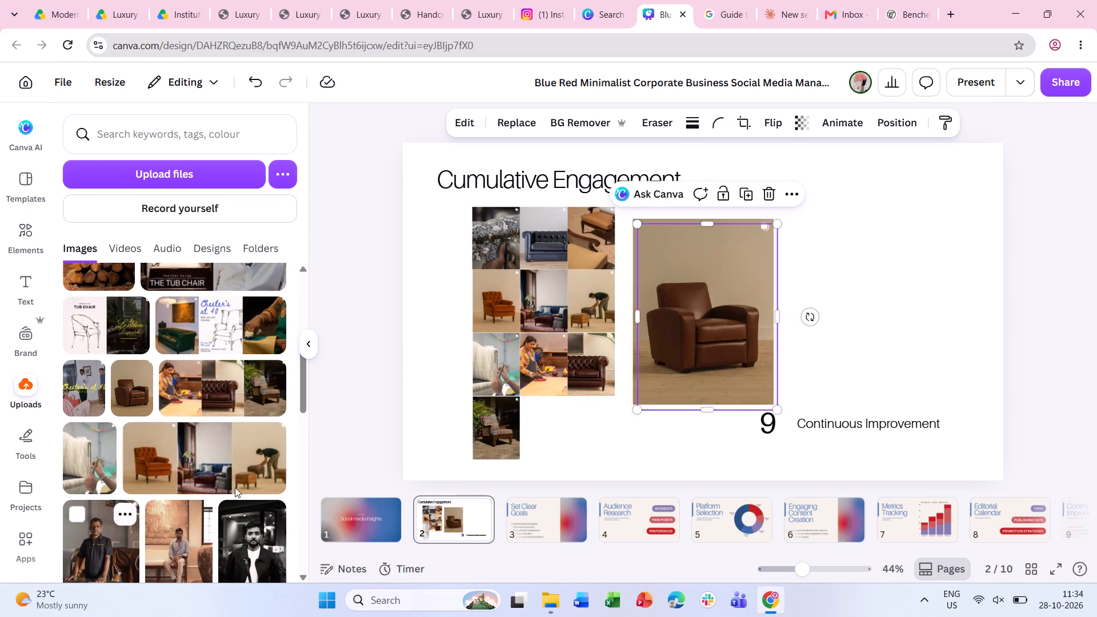
drag(722, 318, 859, 314)
shift+click(700, 315)
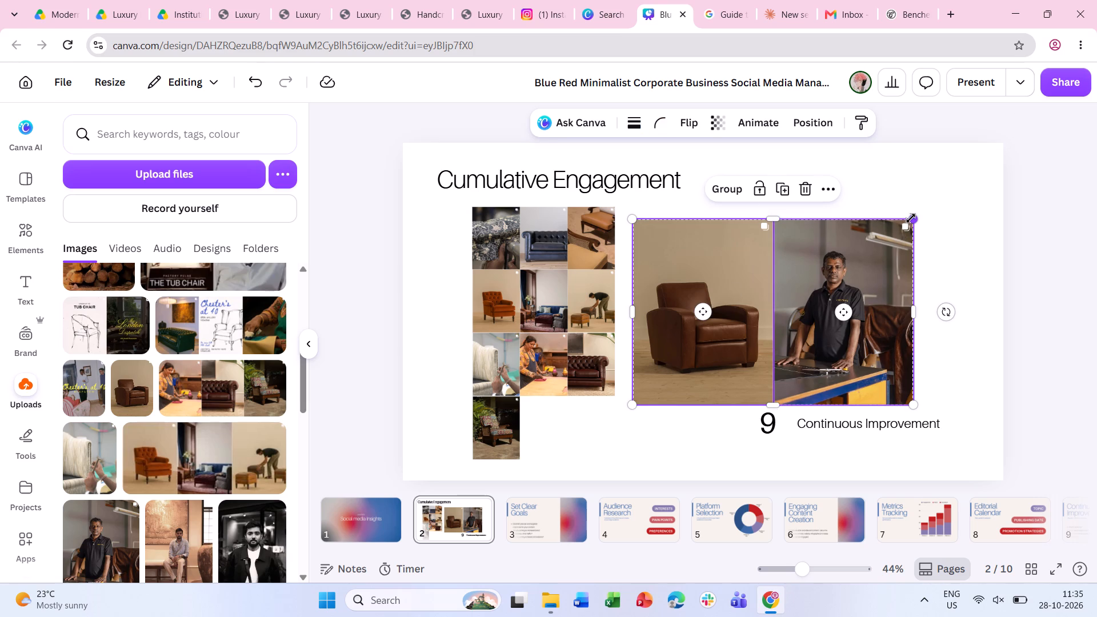
drag(914, 218, 828, 267)
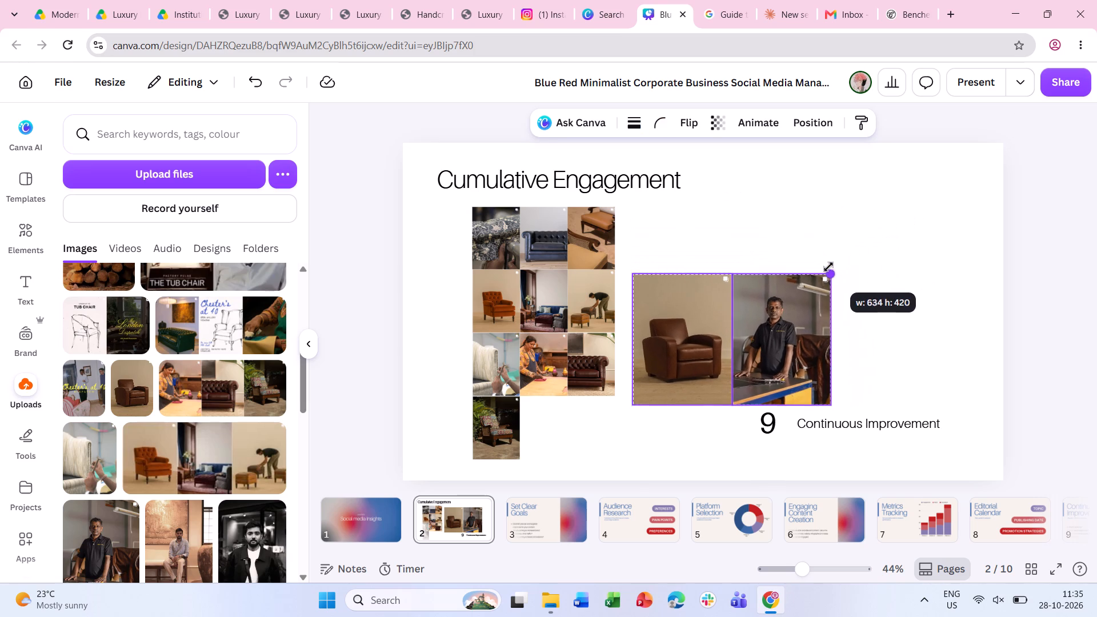
drag(828, 267, 832, 266)
drag(839, 403, 719, 351)
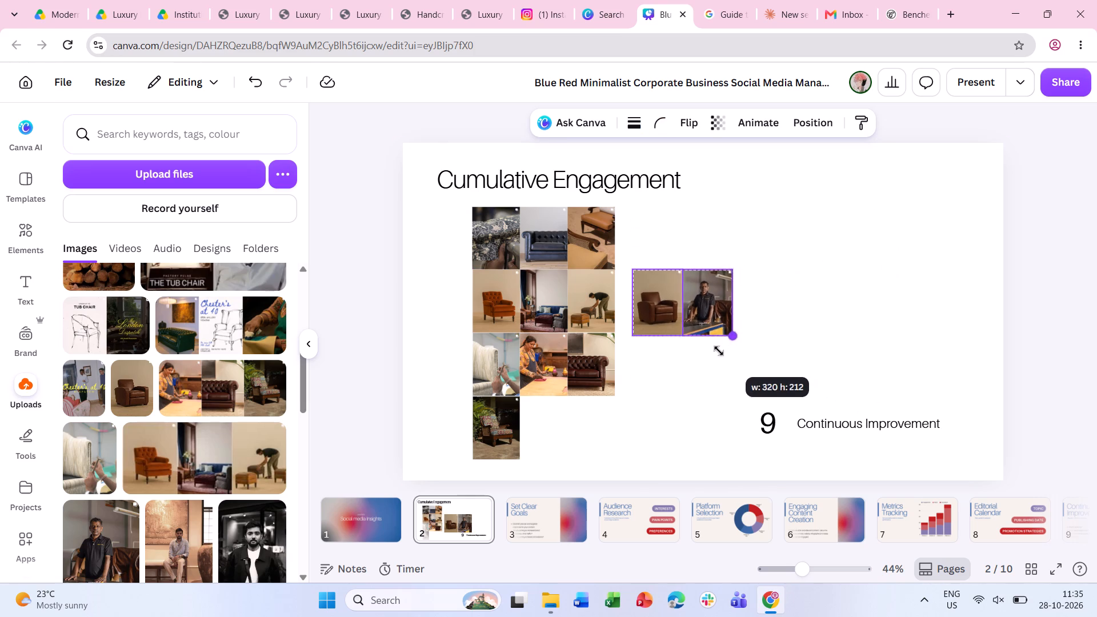
drag(719, 351, 715, 350)
Place the armchair and man photos beside the patterned chair and resize the pair to about 308 by 204 to close the gaps.
drag(667, 278, 558, 405)
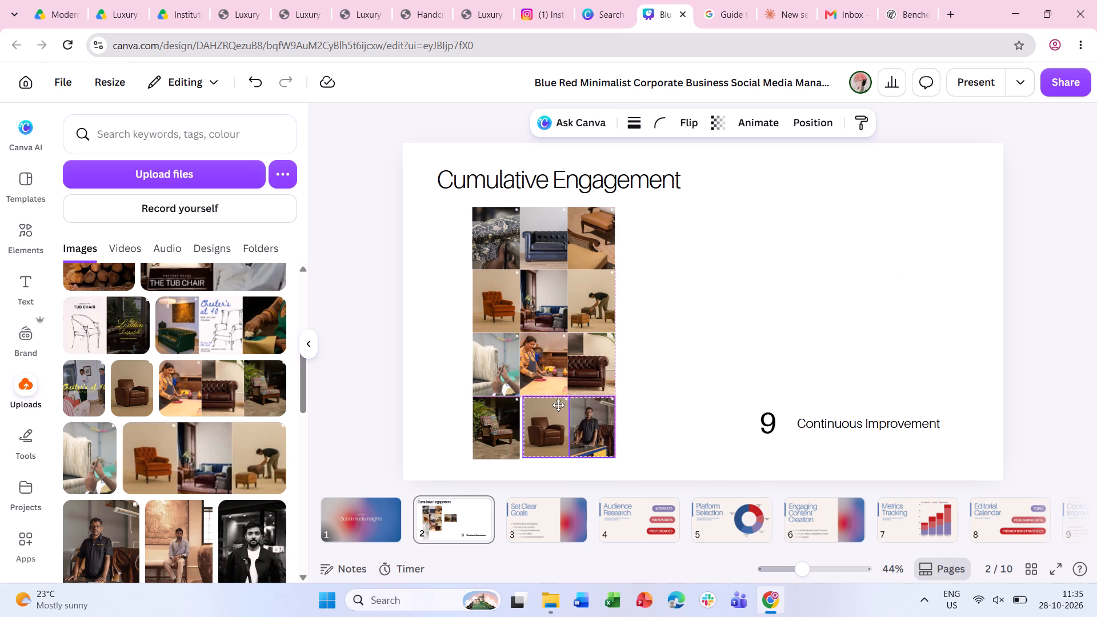
drag(558, 405, 556, 406)
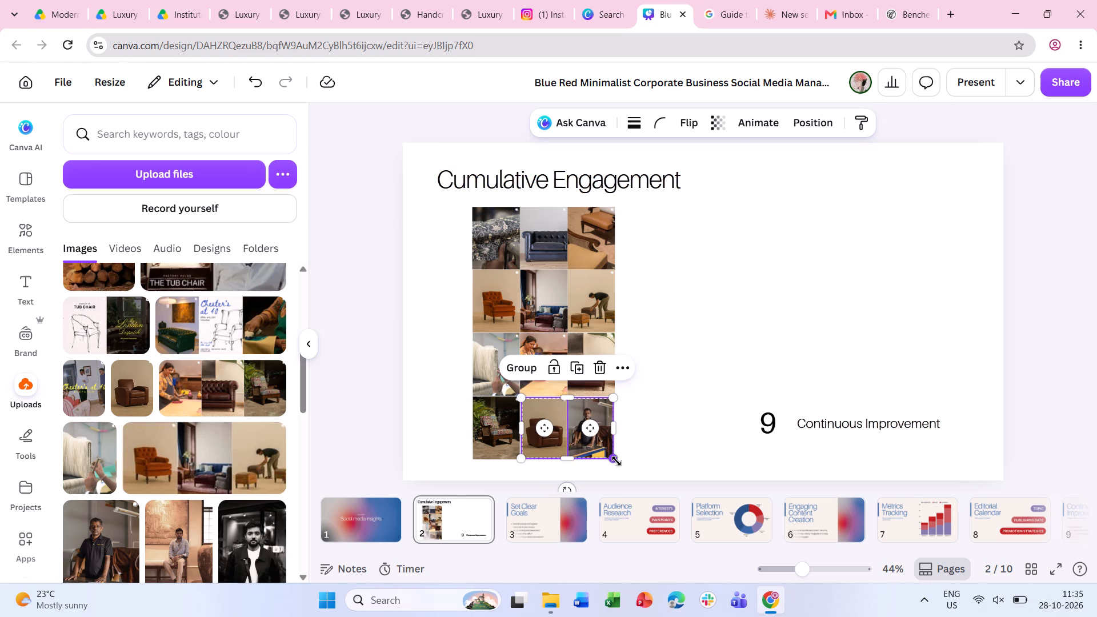
click(615, 461)
click(692, 406)
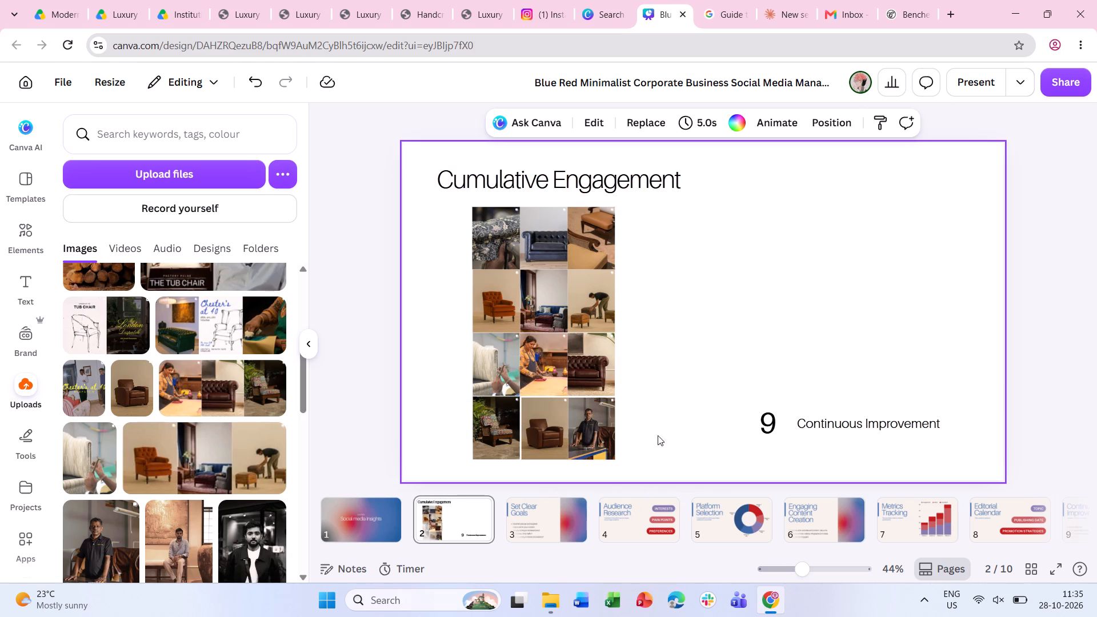
drag(667, 435, 555, 430)
click(523, 396)
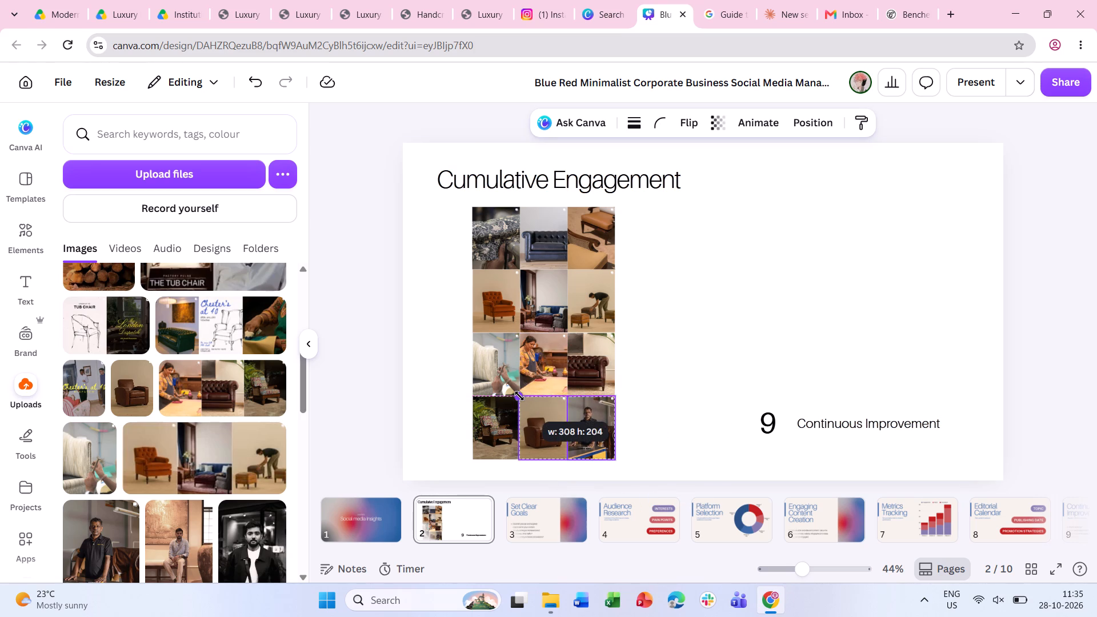
click(657, 391)
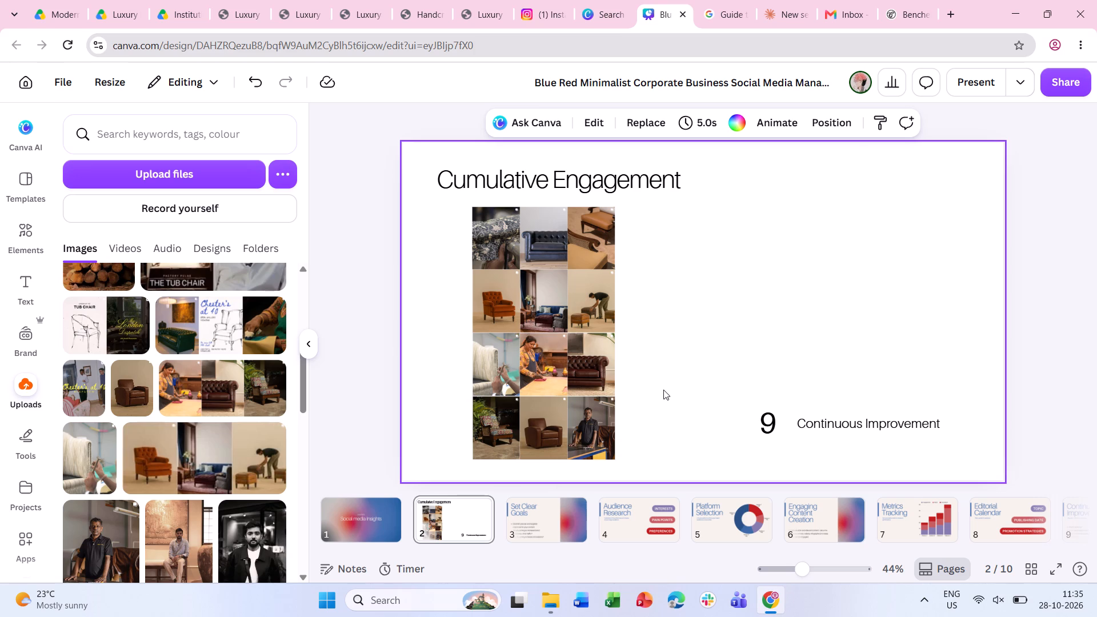
Copy the Continuous Improvement label to the blank area above it and change the copy's text to "Total Engagement on the last 12 posts".
click(815, 423)
key(ctrl+c)
key(ctrl+v)
ctrl+drag(824, 423, 833, 425)
drag(834, 429, 759, 215)
double_click(759, 215)
text(Total Engagement on the)
key(space)
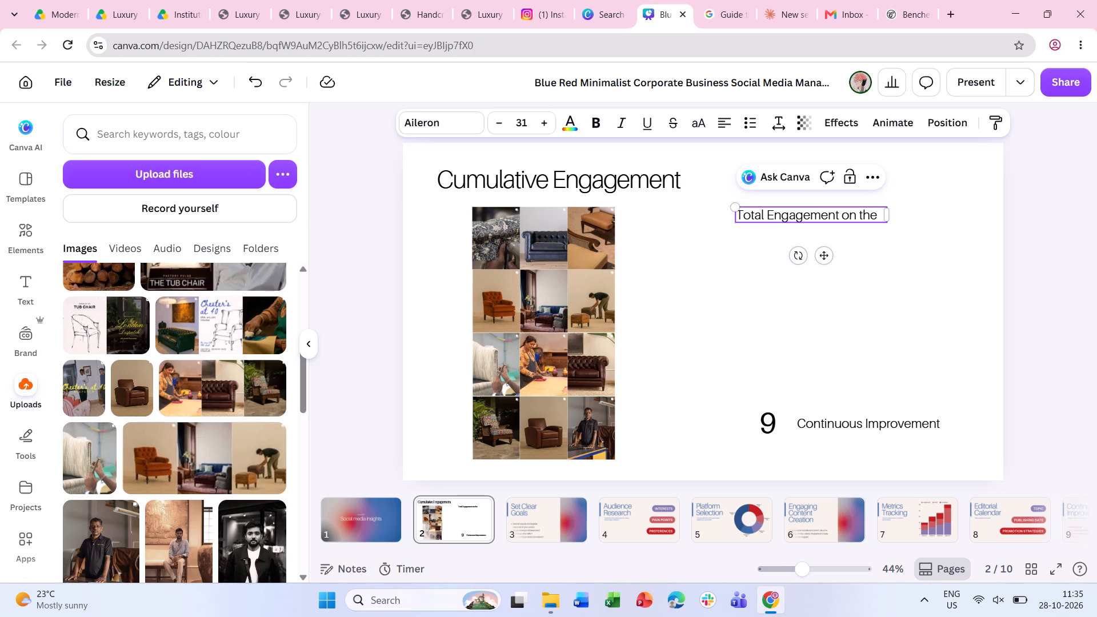
text(last t)
key(BackSpace)
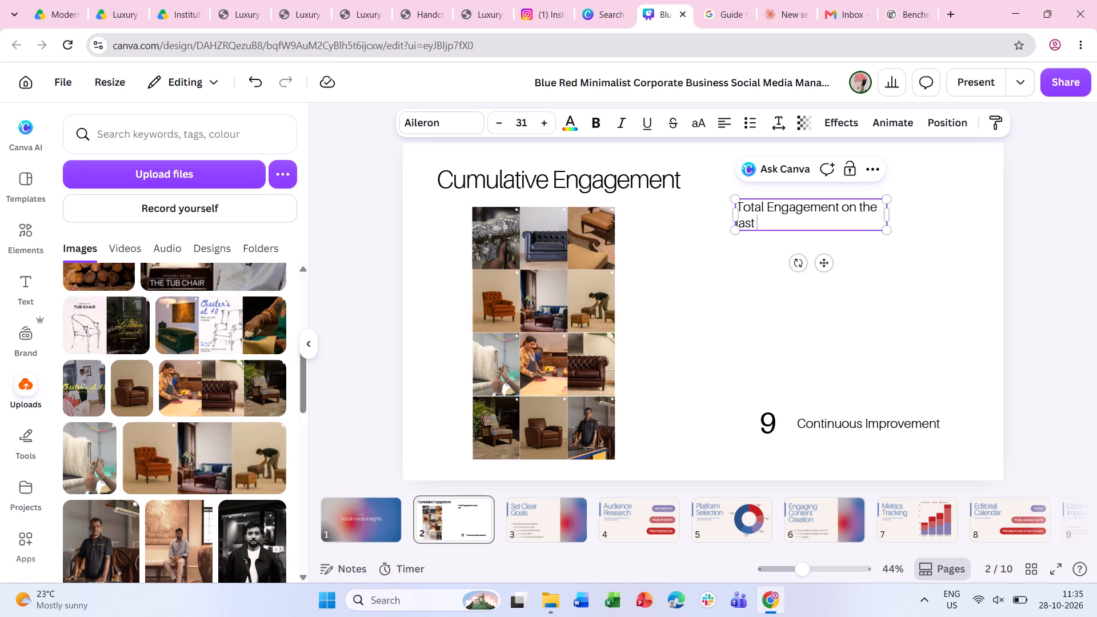
text(12 posts)
Widen the Total Engagement text box so it fits on one line and centre-align its text.
drag(888, 216, 955, 211)
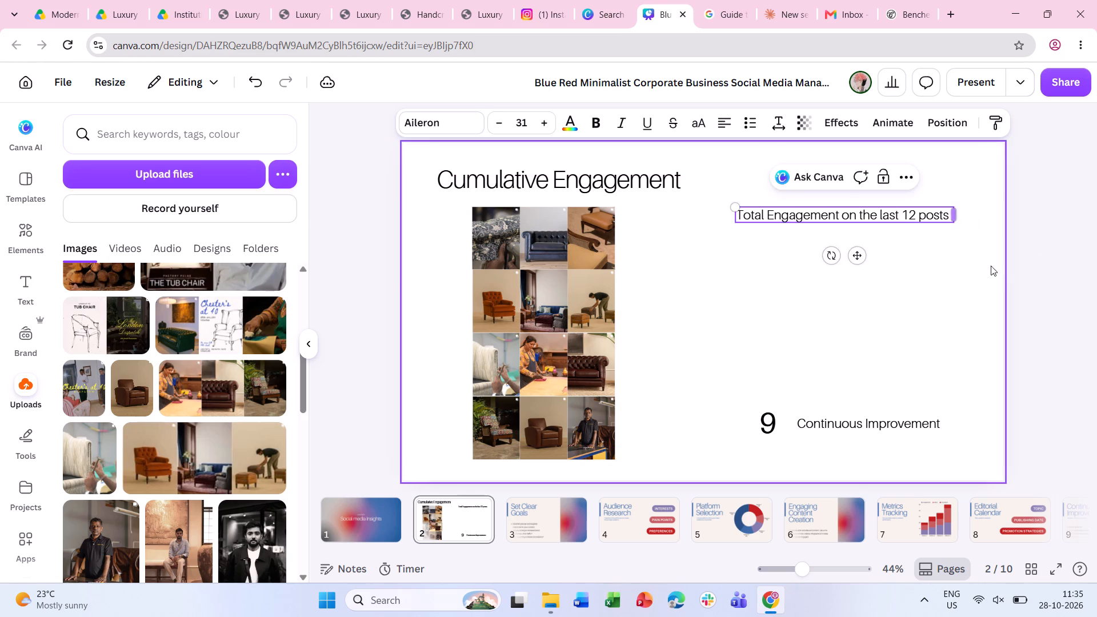
click(1024, 275)
click(823, 218)
click(716, 119)
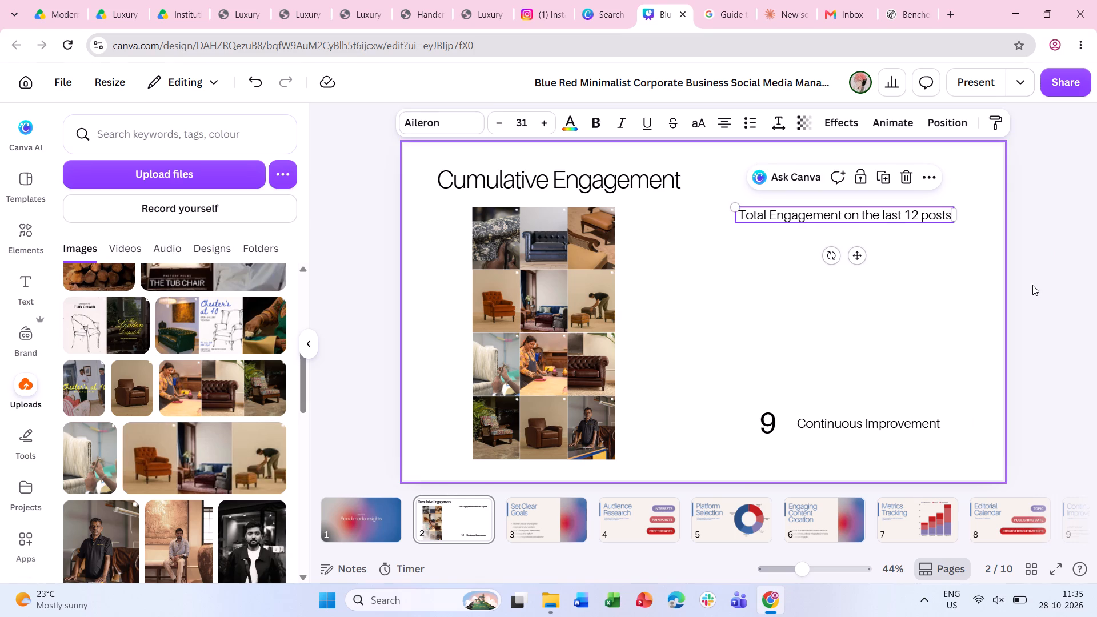
click(1033, 285)
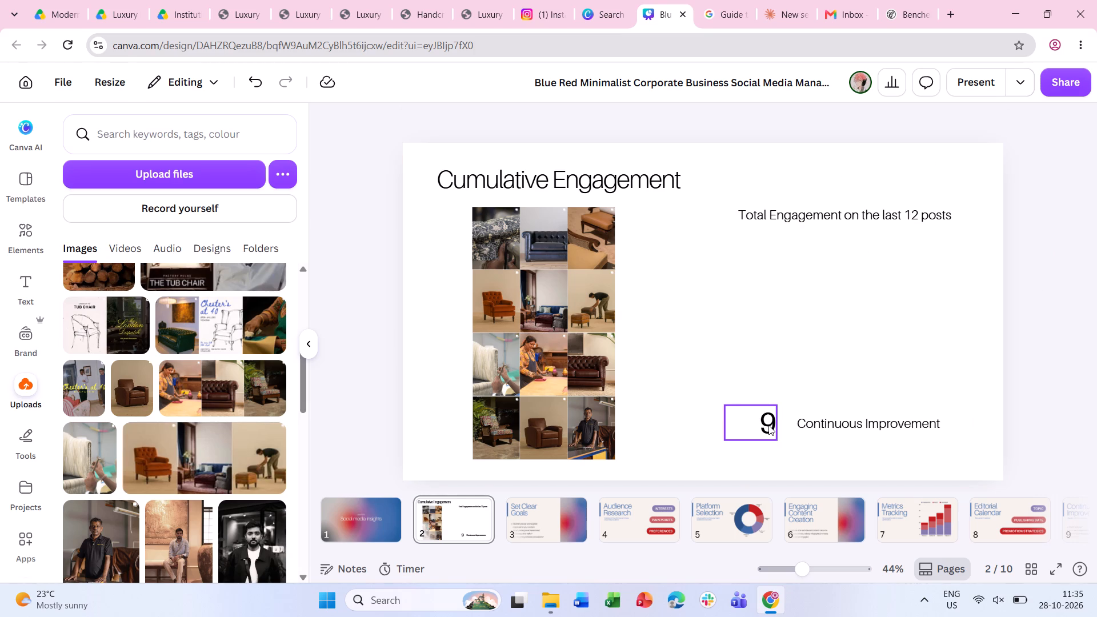
Replace the Continuous Improvement label with "Likes".
double_click(852, 427)
text(Likes)
click(1032, 335)
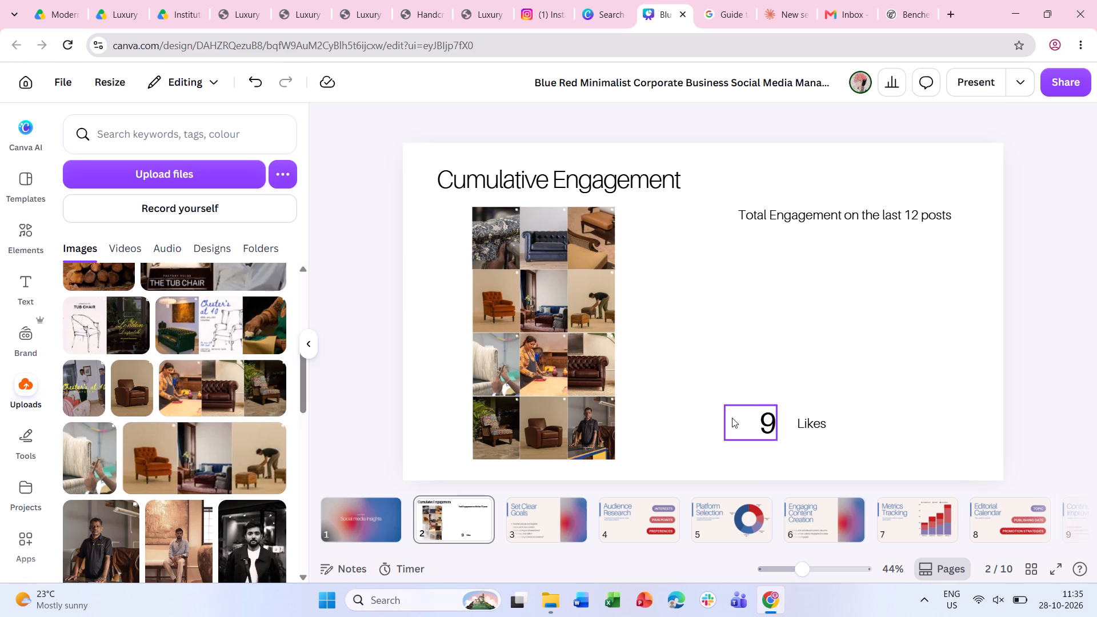
Select the number 9 and Likes label together and move them just below the Total Engagement line.
drag(726, 415, 736, 414)
shift+click(810, 425)
drag(822, 429, 853, 268)
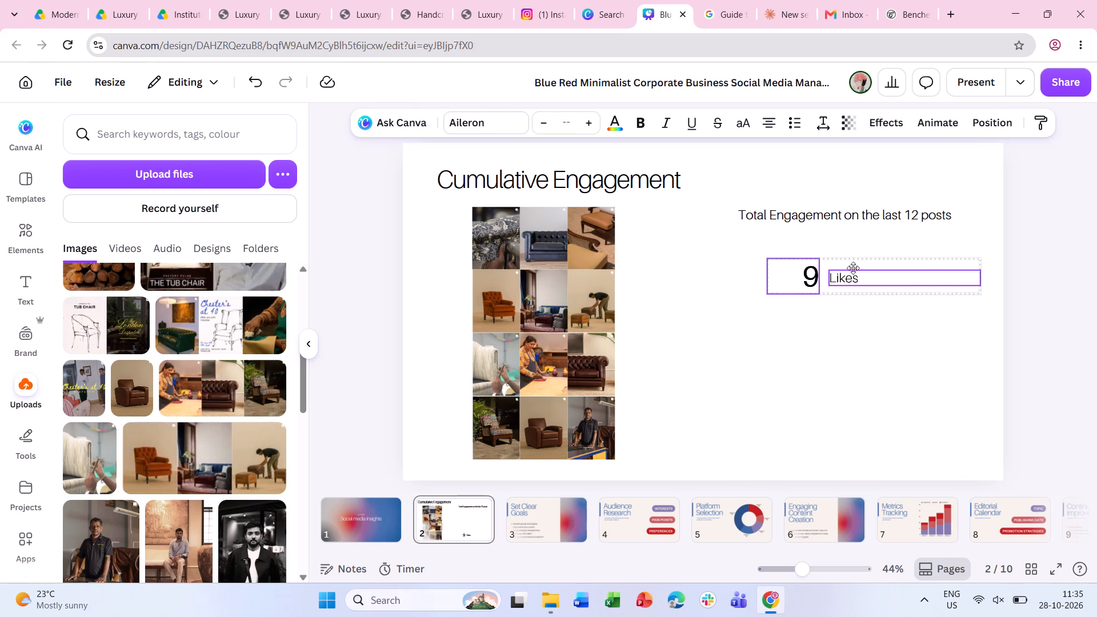
drag(853, 268, 830, 255)
Duplicate the 9 and Likes pair twice and stack the copies evenly beneath the original.
key(ctrl+c)
key(ctrl+v)
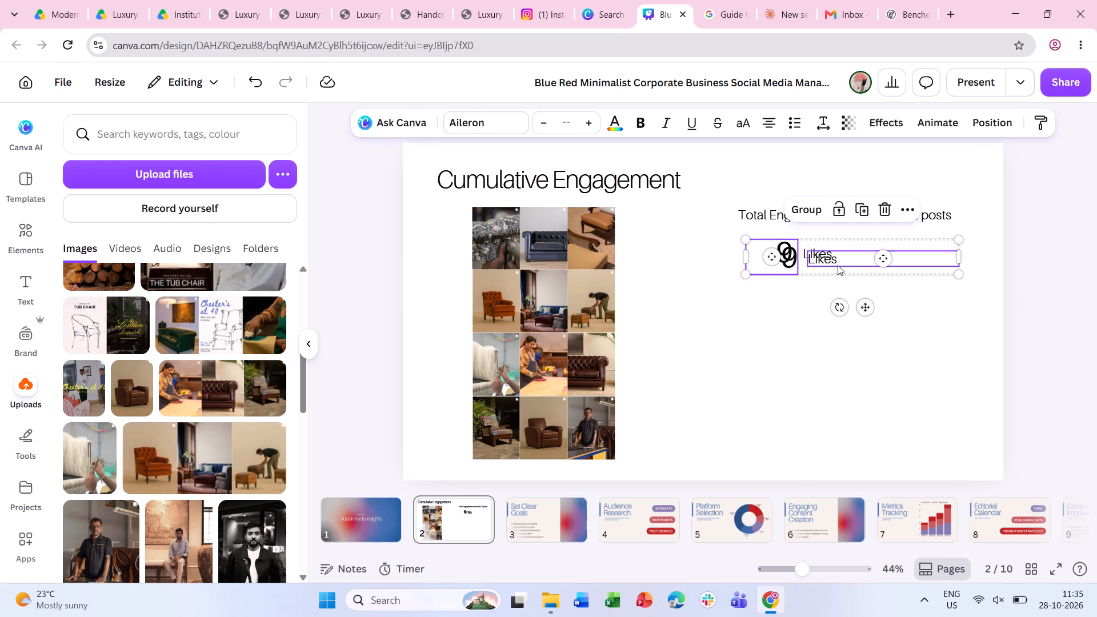
drag(833, 261, 827, 290)
key(ctrl+v)
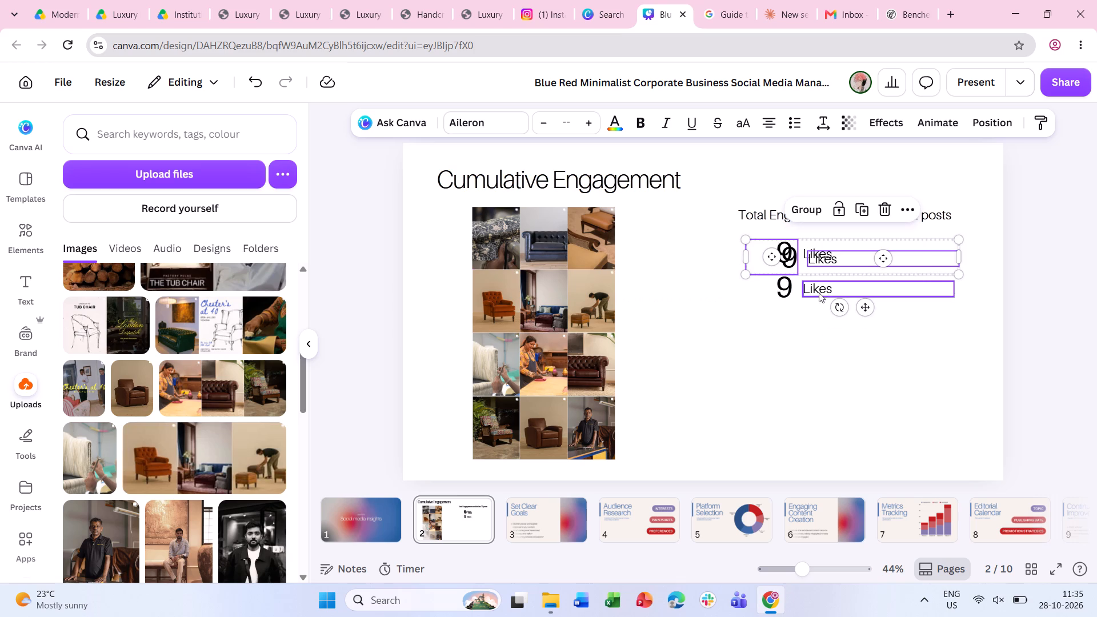
drag(823, 266, 816, 335)
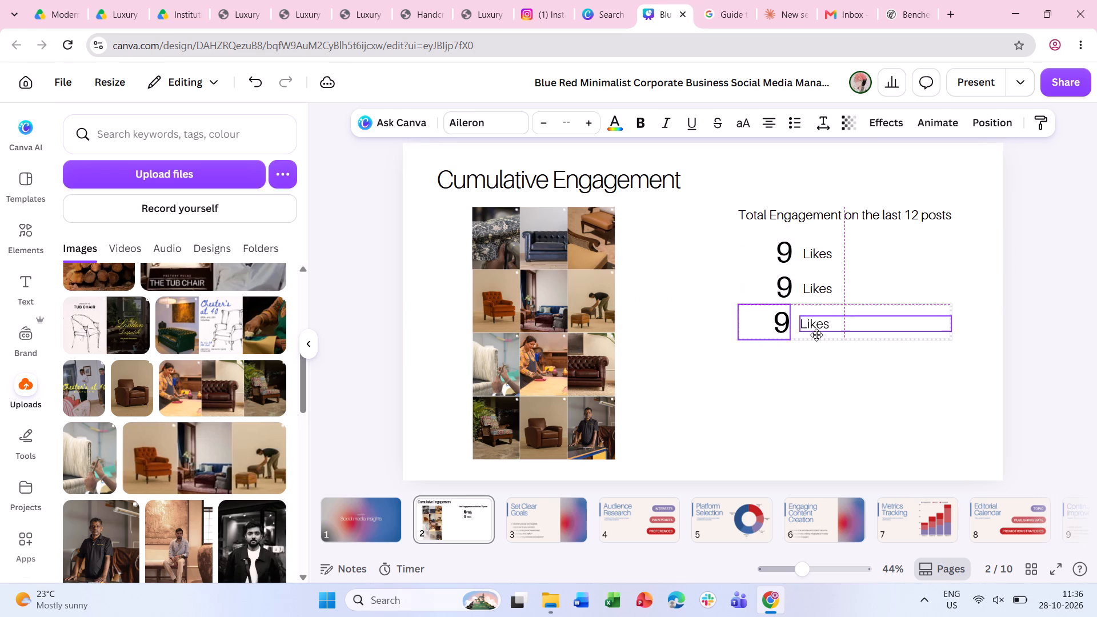
drag(816, 335, 817, 335)
Duplicate the bottom 9 and Likes pair twice and stack the copies evenly beneath it, making five rows.
click(1075, 359)
drag(880, 364, 770, 319)
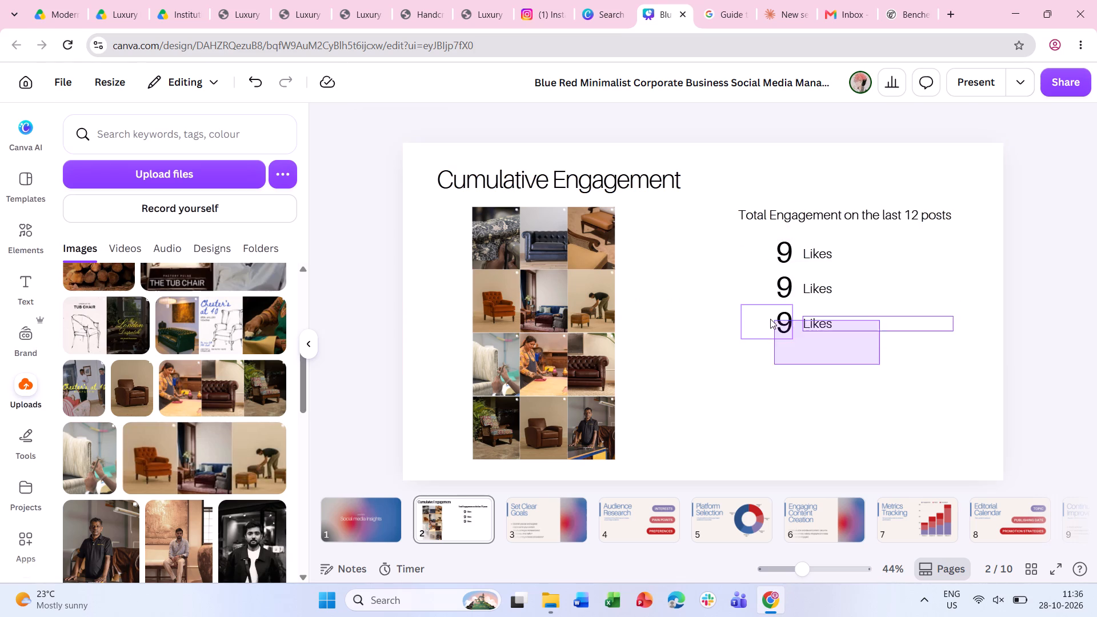
key(ctrl+c)
key(ctrl+v)
drag(815, 327, 806, 362)
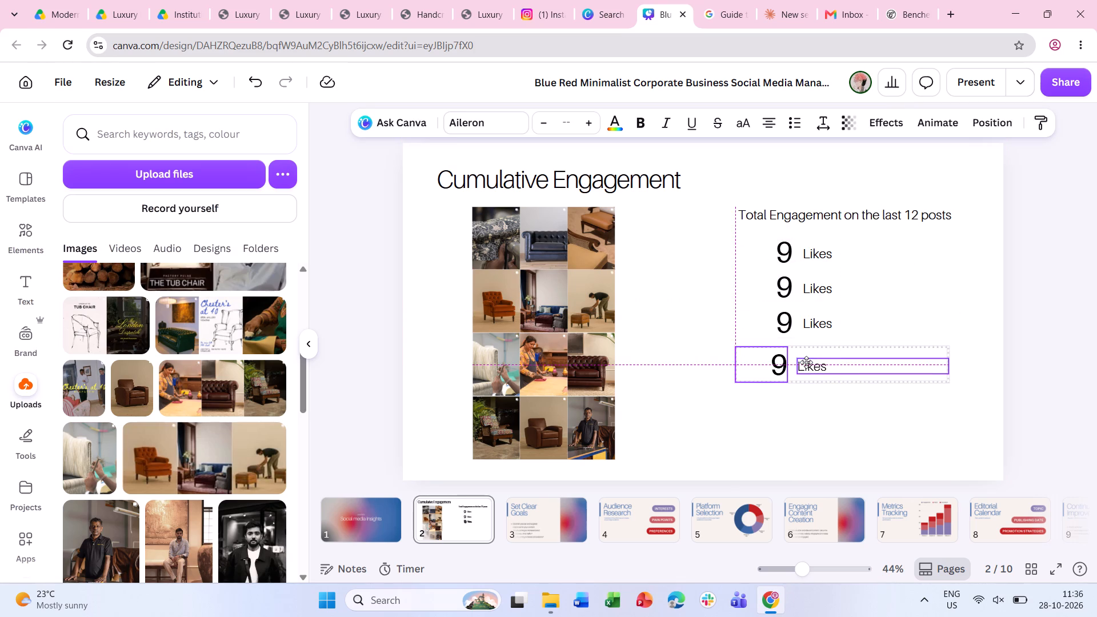
drag(806, 362, 811, 359)
key(ctrl+v)
drag(819, 328, 816, 404)
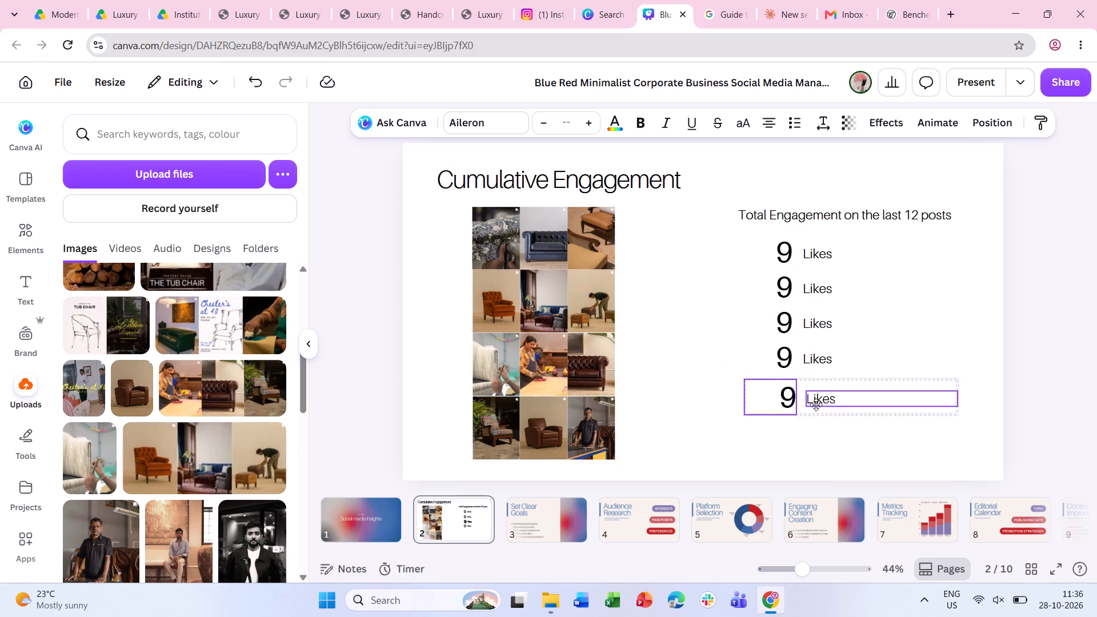
drag(816, 404, 811, 393)
click(1057, 376)
Relabel the second to fifth Likes rows as "Shares", "Saves", "Comments" and "Followers", in that order.
double_click(822, 290)
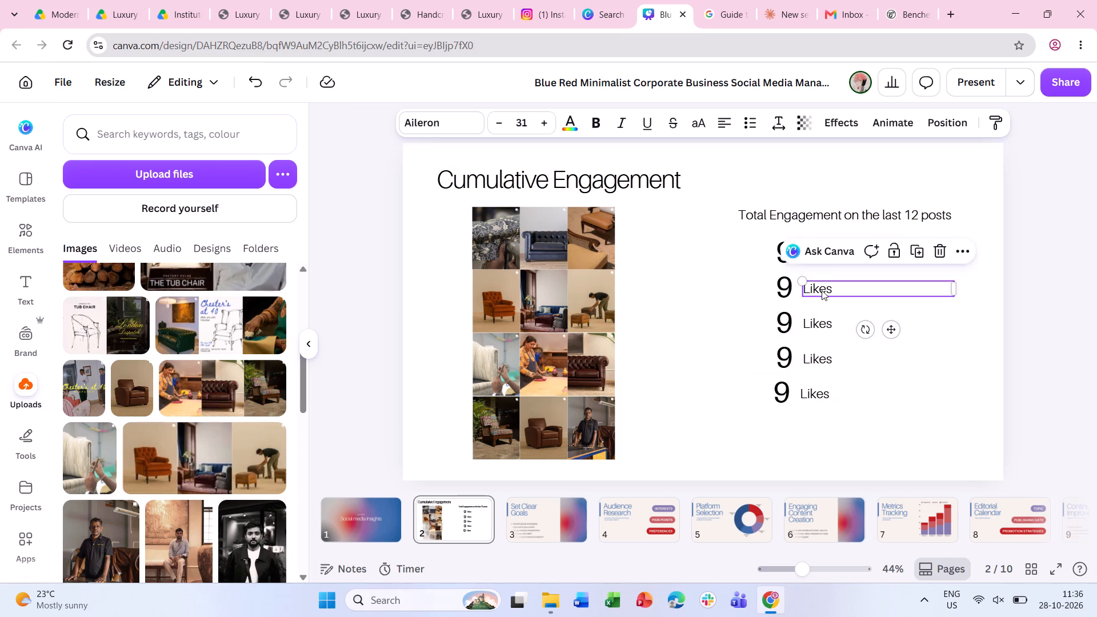
text(Shares)
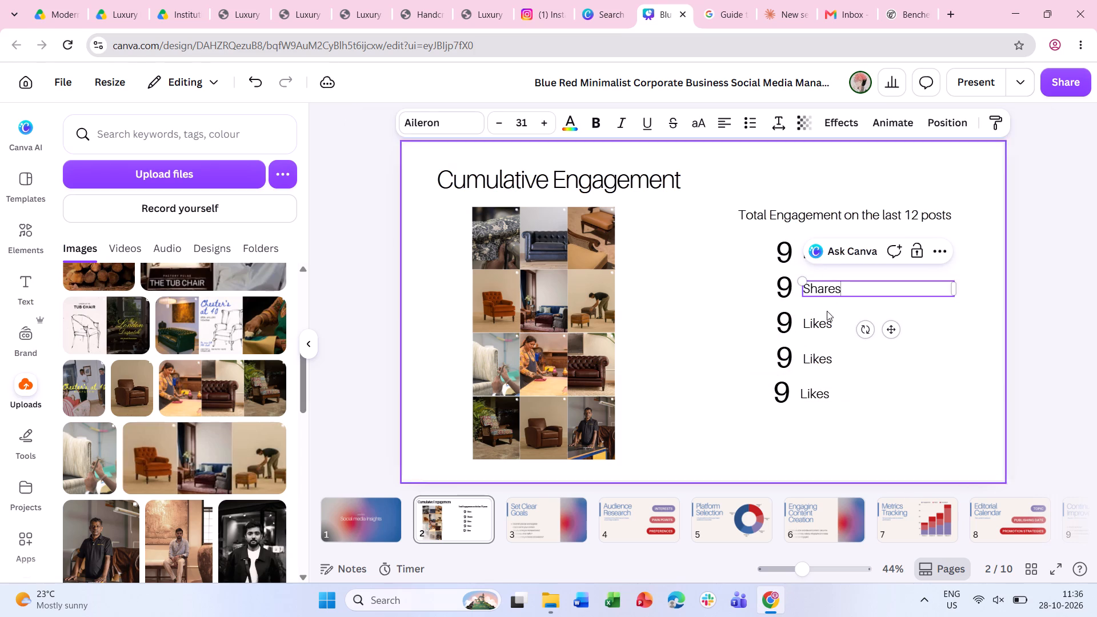
double_click(831, 326)
text(Saves)
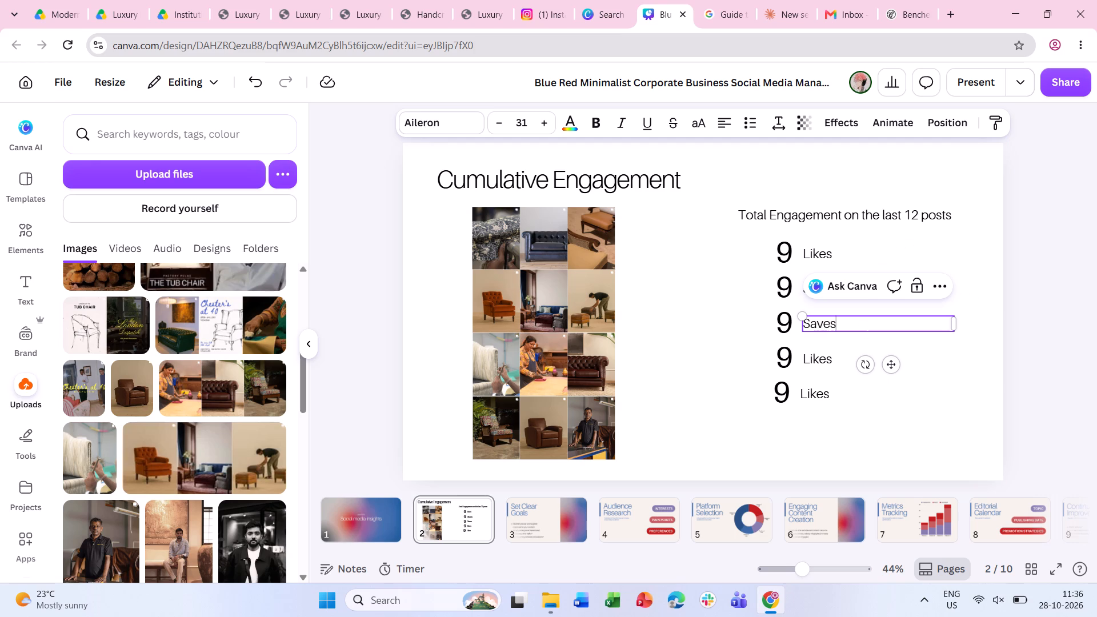
click(1032, 331)
double_click(811, 357)
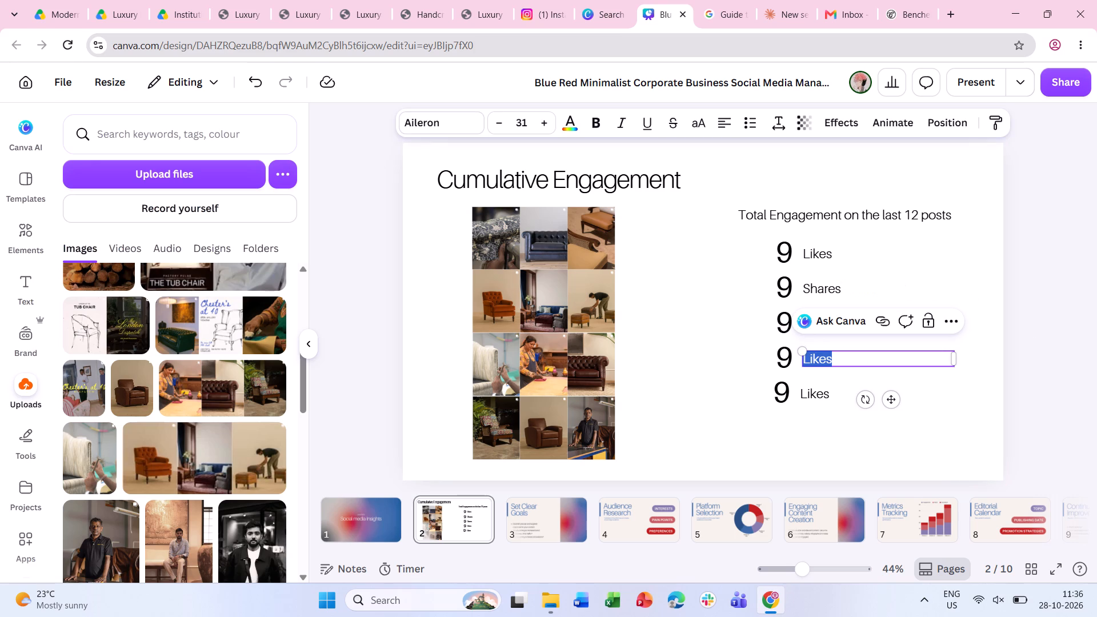
text(Comments)
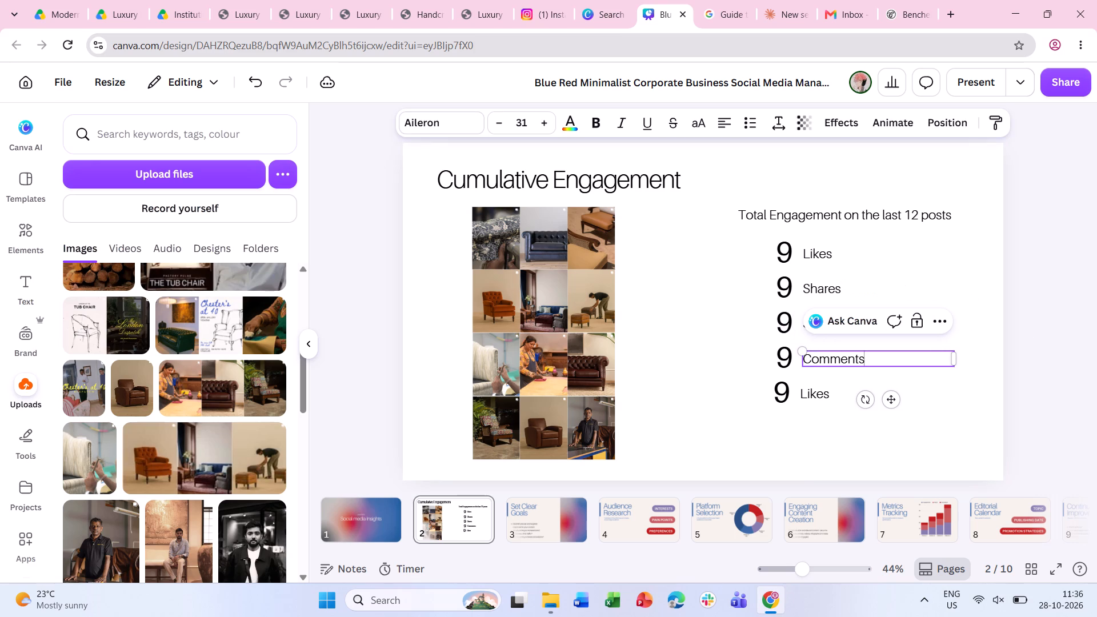
double_click(816, 392)
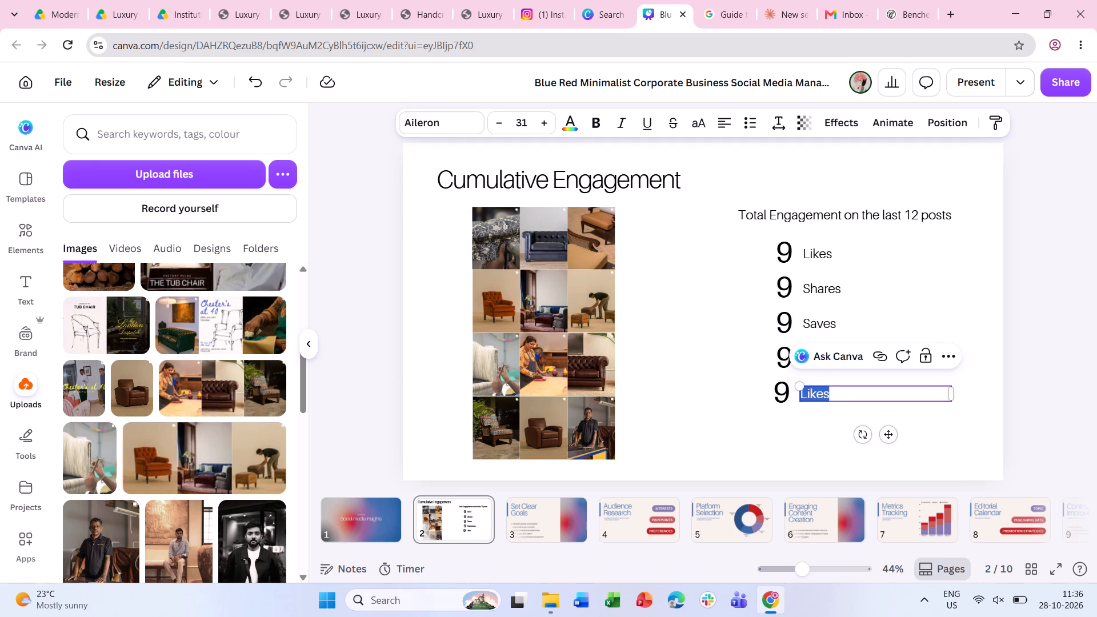
text(Followers)
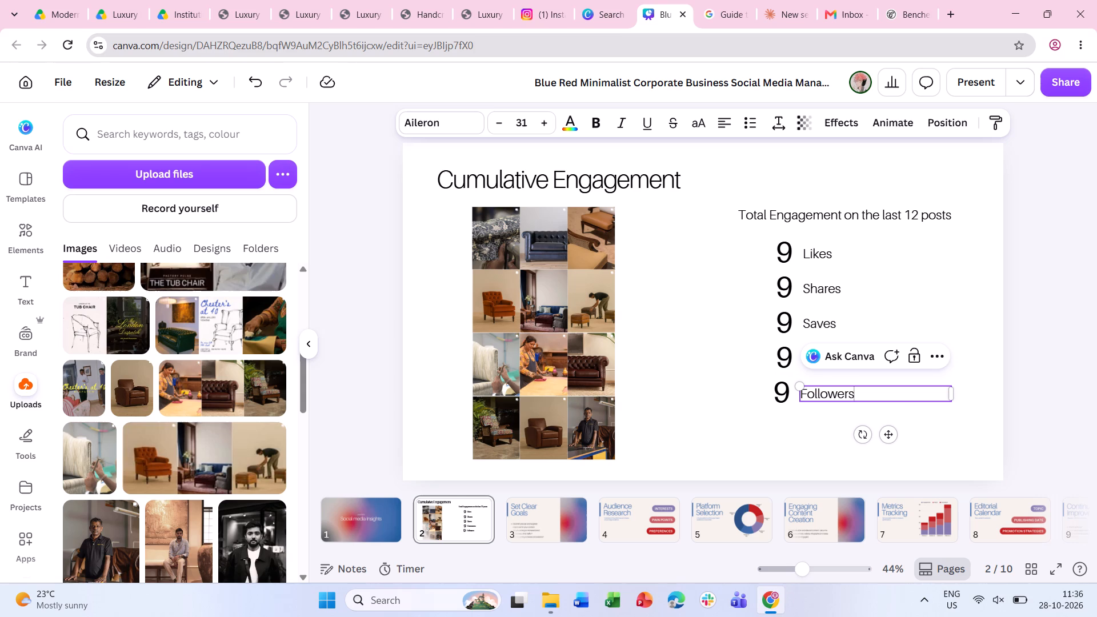
click(1028, 420)
Add another copy of the 9 and Likes pair below the Followers row and label it "Profile Visits".
drag(896, 426, 783, 393)
key(ctrl+v)
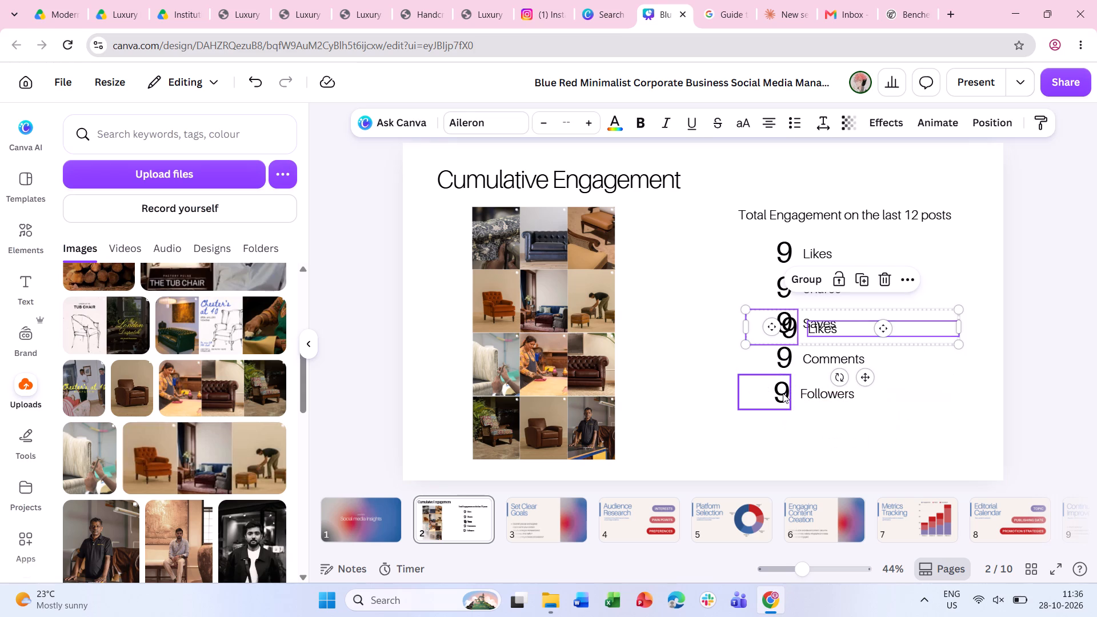
drag(828, 329, 821, 429)
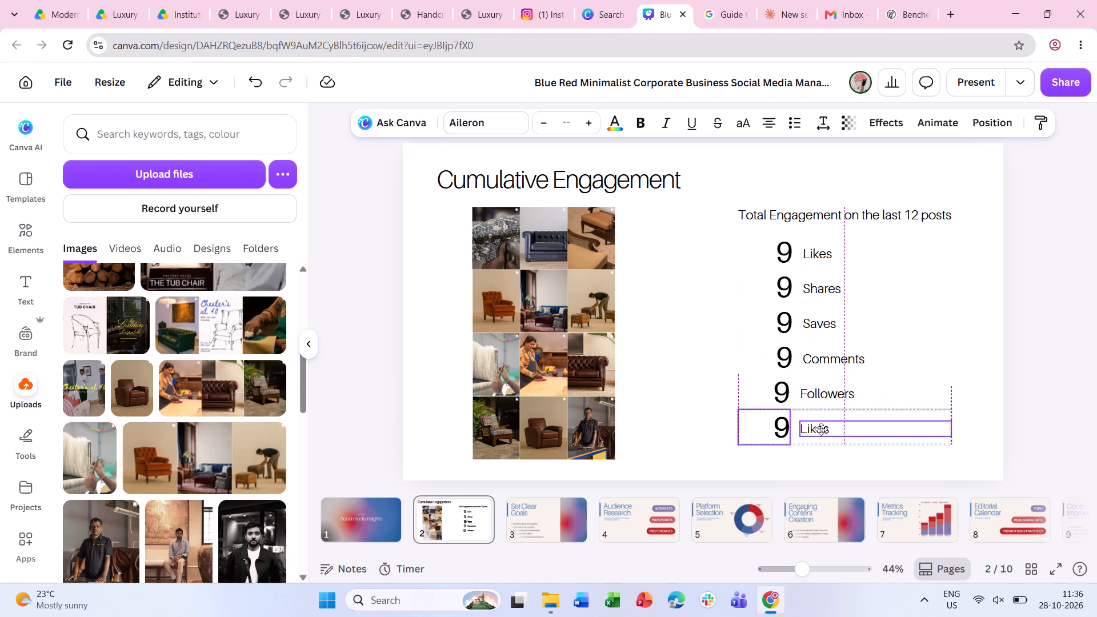
drag(821, 429, 823, 429)
click(824, 428)
double_click(824, 428)
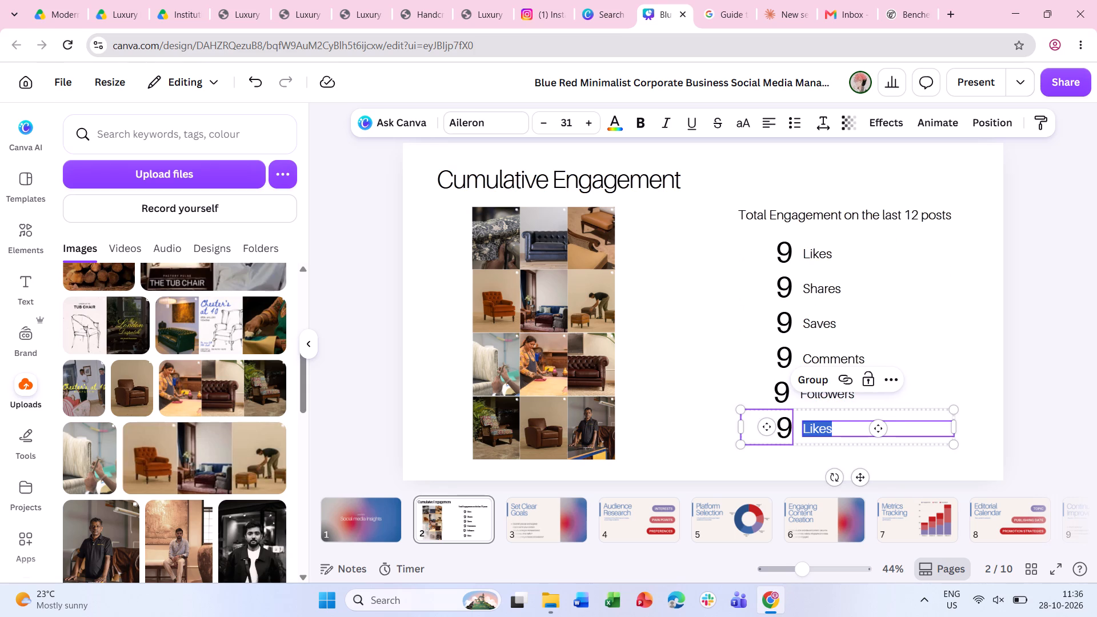
text(Profile Vist)
key(BackSpace)
text(its)
double_click(1049, 338)
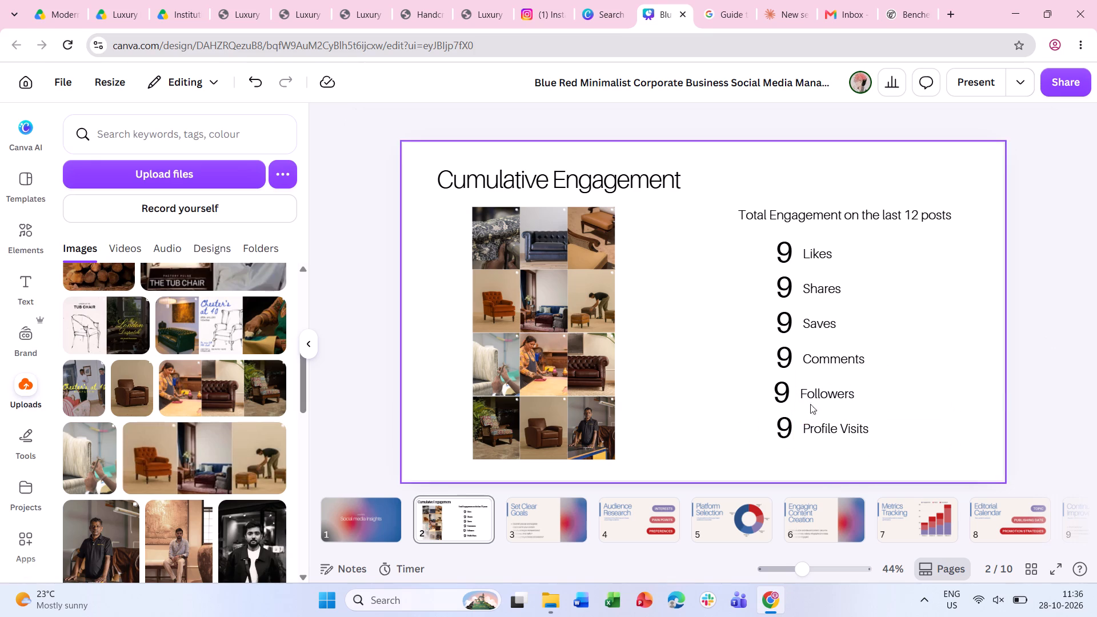
Shift the Followers label and its 9 together so they line up with the other rows.
drag(934, 398, 811, 395)
key(ctrl+z)
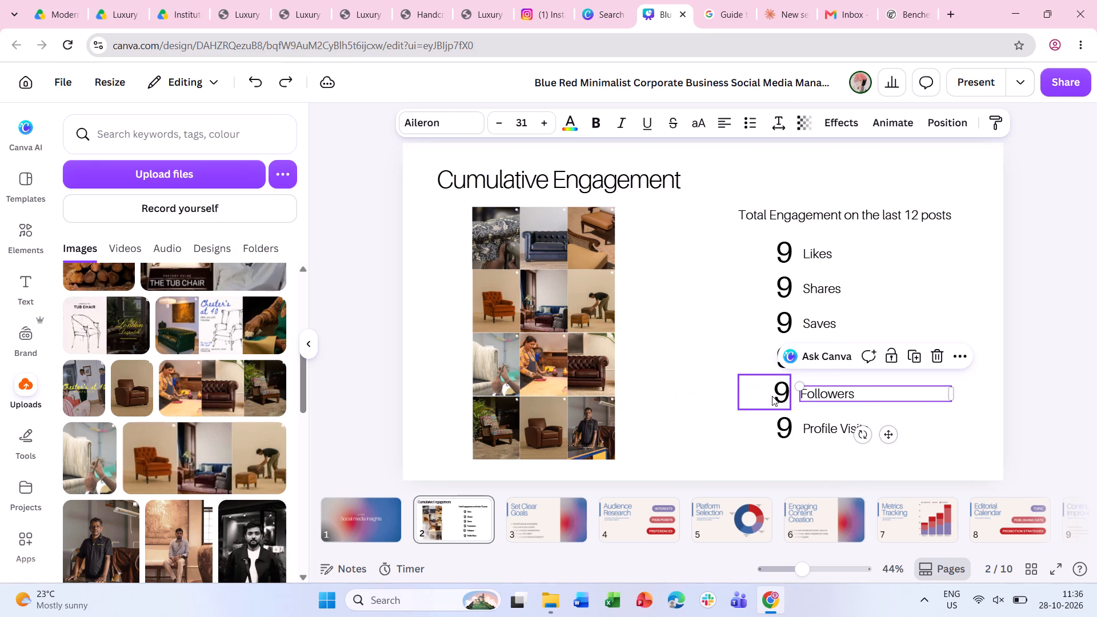
shift+click(772, 396)
drag(842, 395, 847, 395)
click(1070, 388)
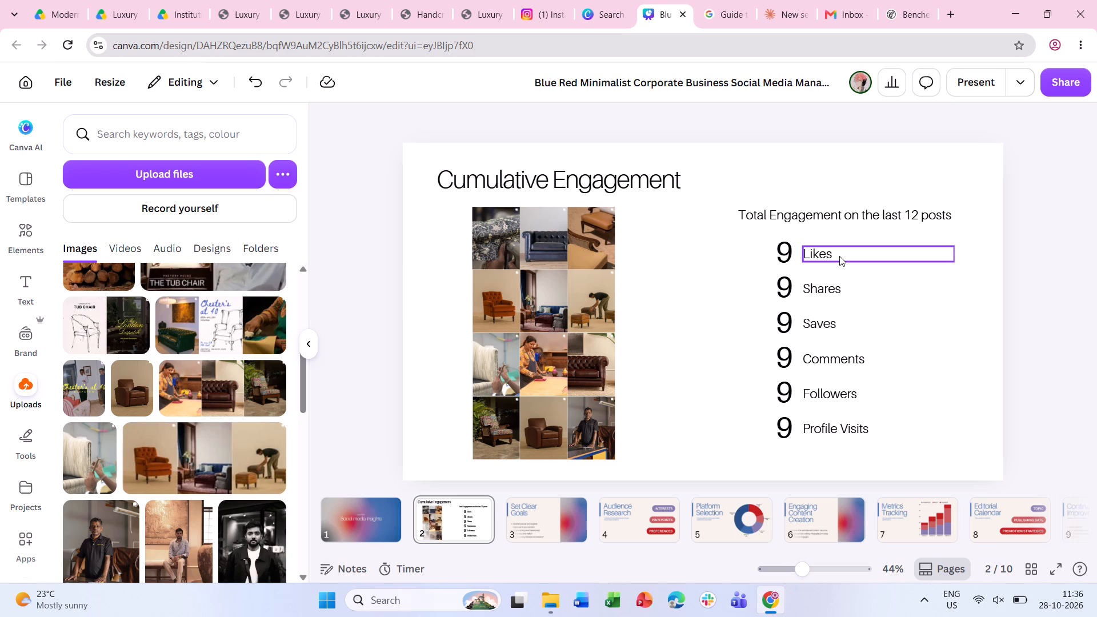
Scale all six figure rows down together to about 617 by 609 and centre them beneath the Total Engagement line.
drag(1028, 463, 770, 256)
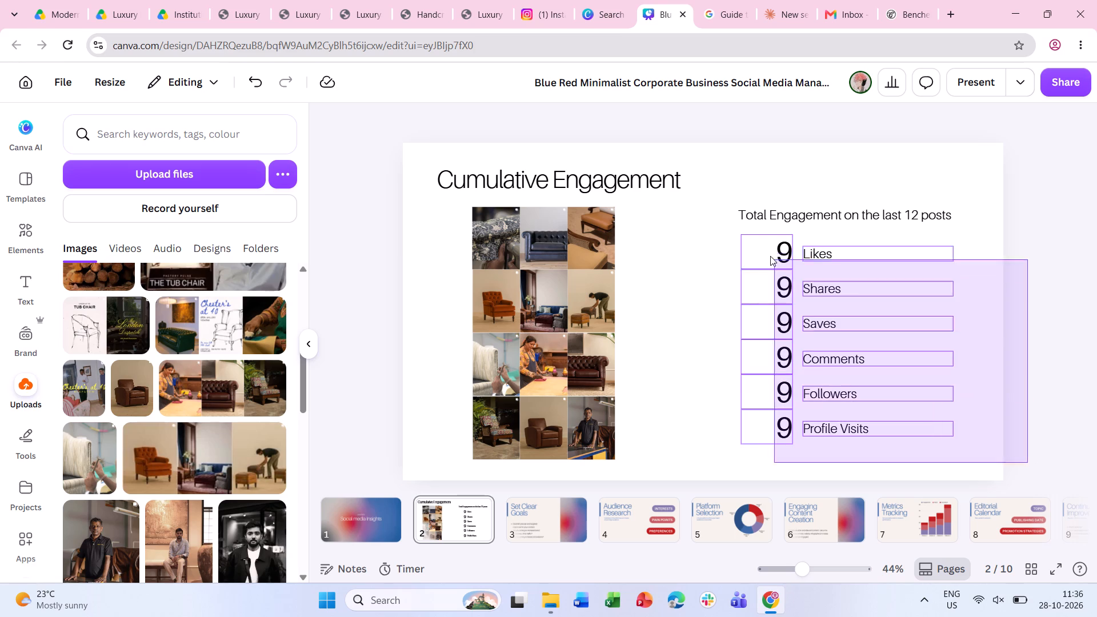
drag(770, 256, 766, 250)
drag(954, 443, 931, 426)
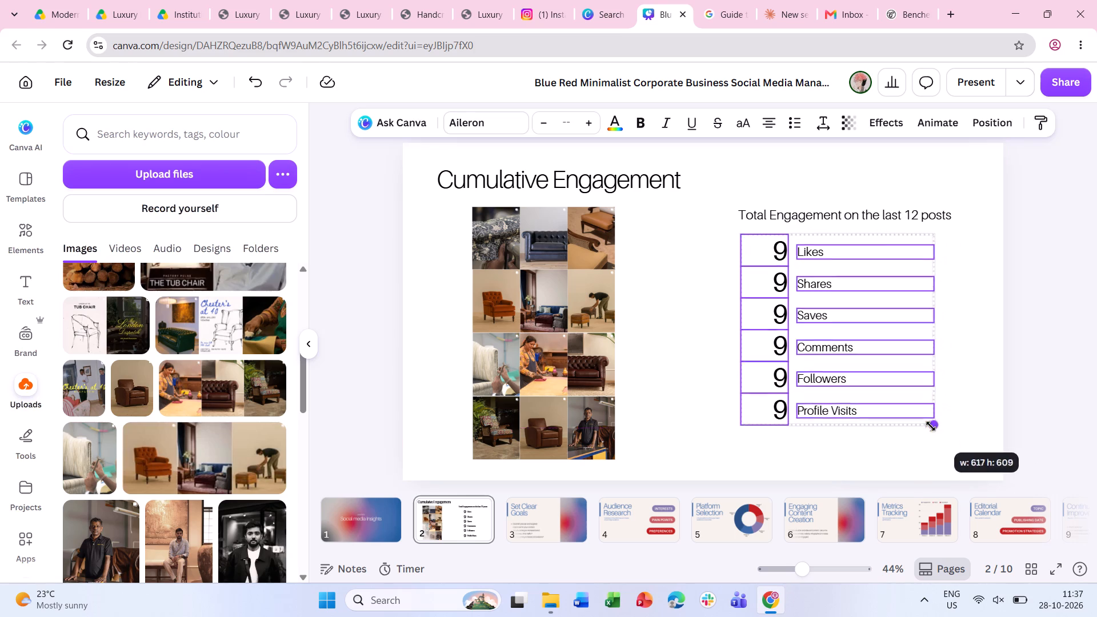
drag(931, 426, 931, 426)
click(866, 319)
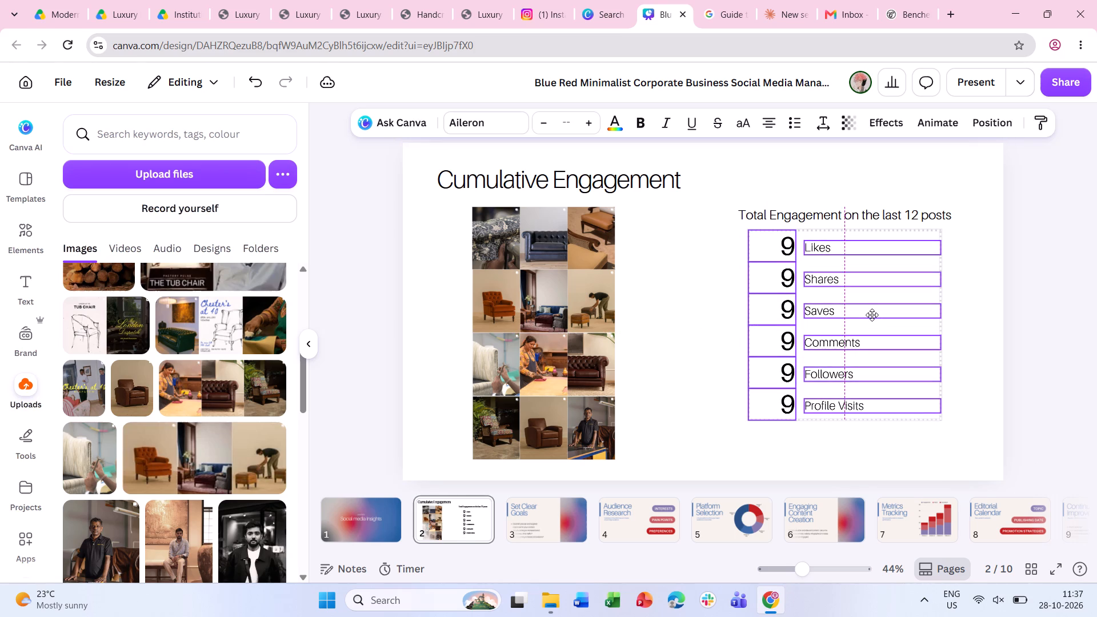
click(978, 326)
Duplicate the 9 and Profile Visits pair and place the copy directly beneath it as a seventh row.
drag(720, 412, 748, 412)
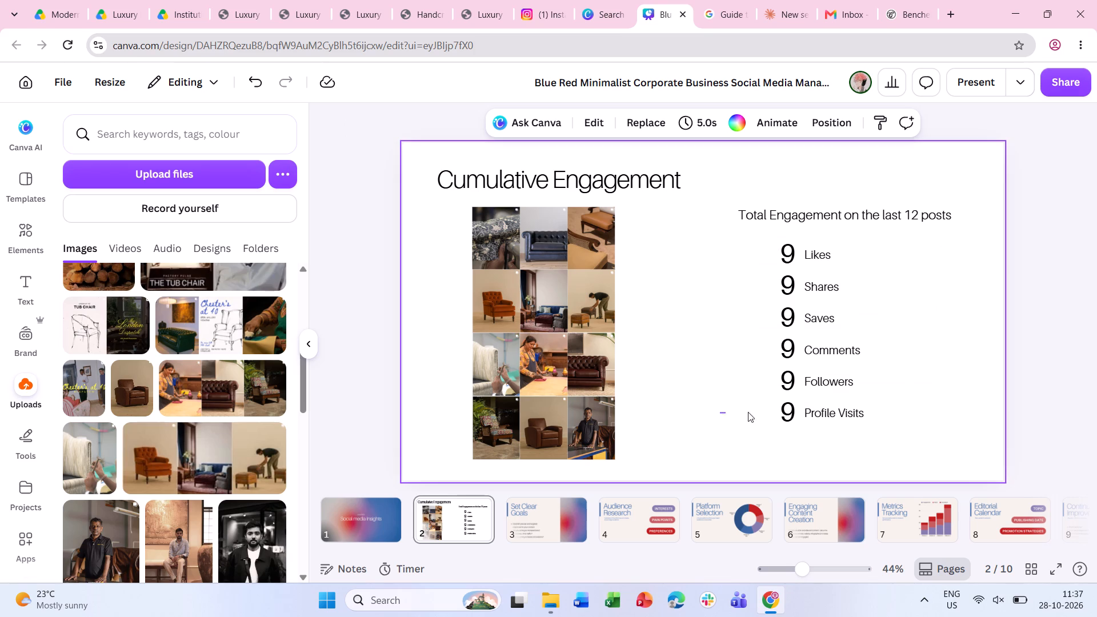
drag(748, 412, 815, 411)
key(ctrl+c)
key(ctrl+v)
drag(830, 415, 826, 434)
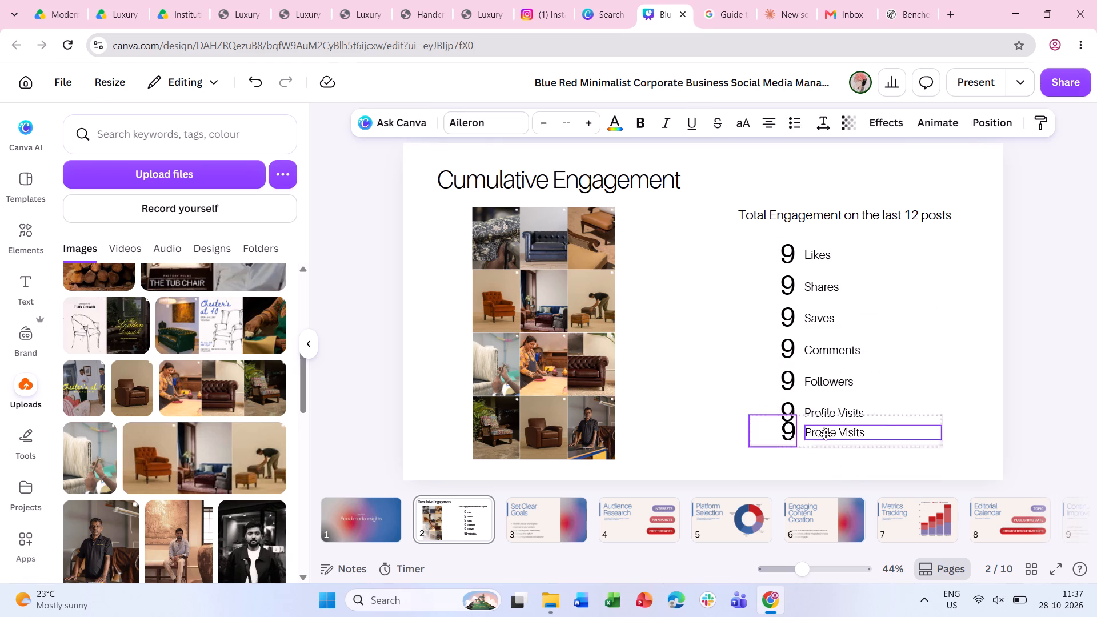
drag(826, 434, 823, 443)
click(971, 435)
Relabel the bottom Profile Visits copy as "Views (followers and non-followers)" and widen its text box to fit on one line.
double_click(857, 446)
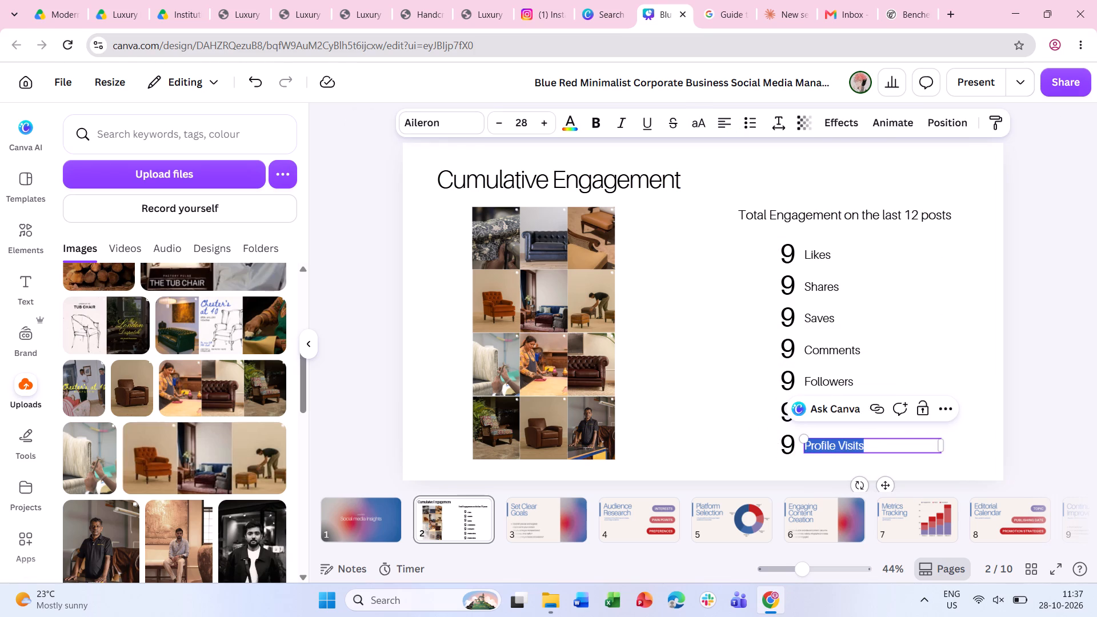
text(Views)
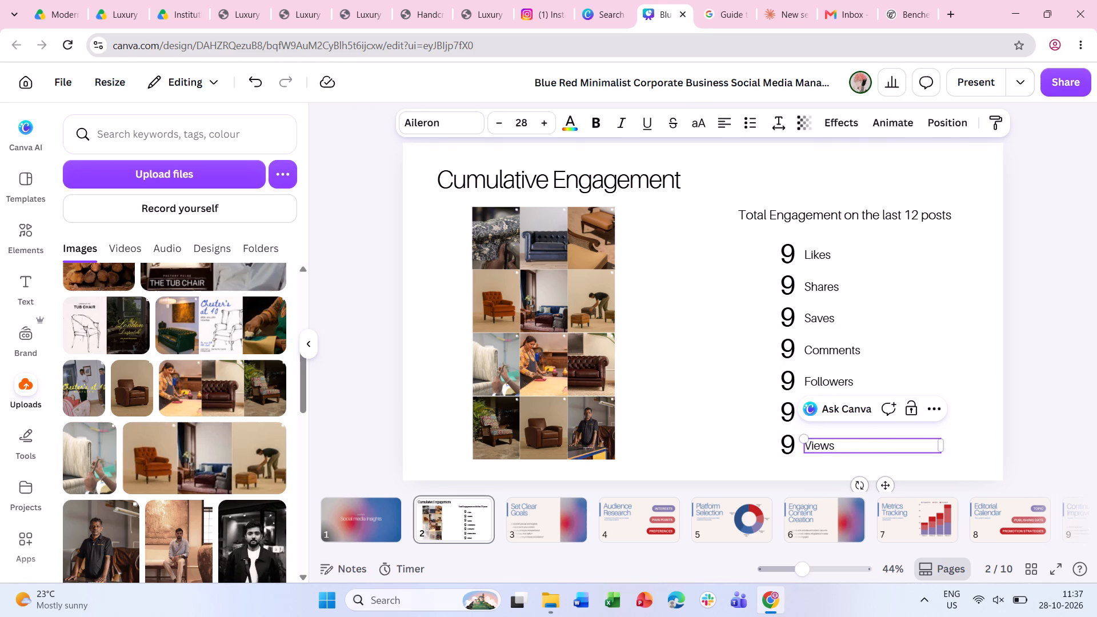
key(space)
text((followers and non-followers))
drag(943, 450, 983, 444)
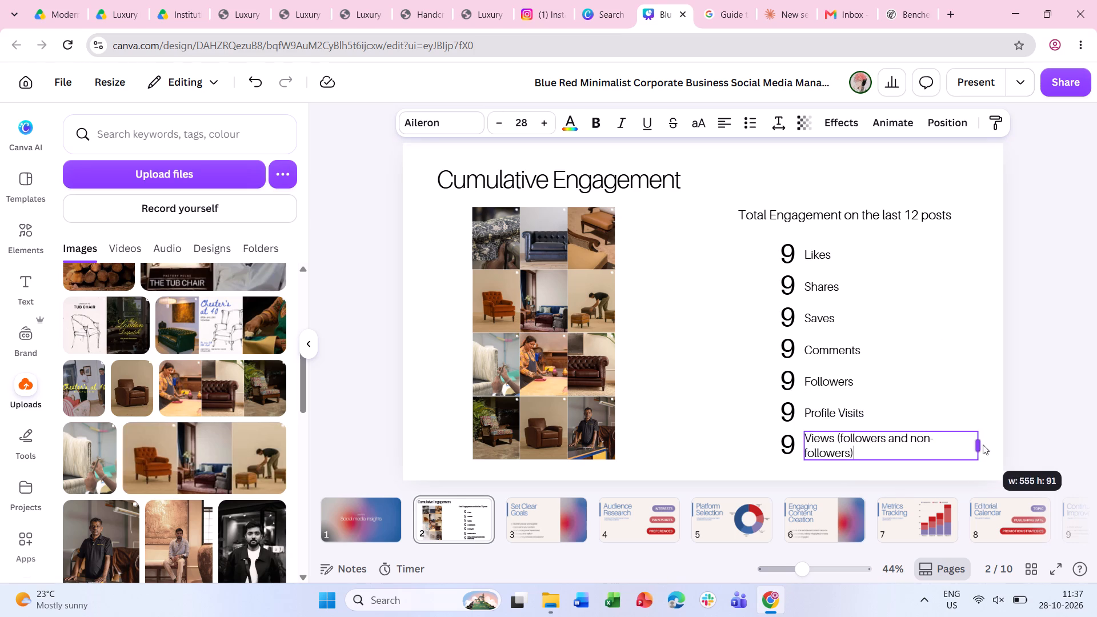
drag(983, 444, 987, 444)
click(1044, 443)
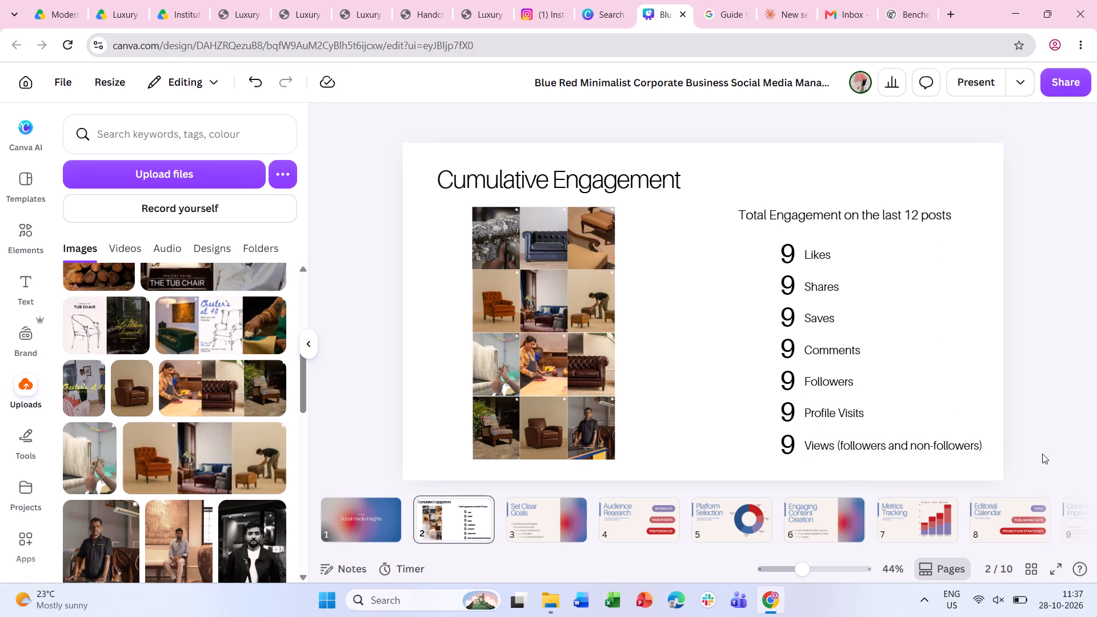
Move the Total Engagement line and all seven figure rows together closer to the photo grid, vertically centred beside it.
drag(1036, 462, 715, 199)
drag(843, 258, 812, 253)
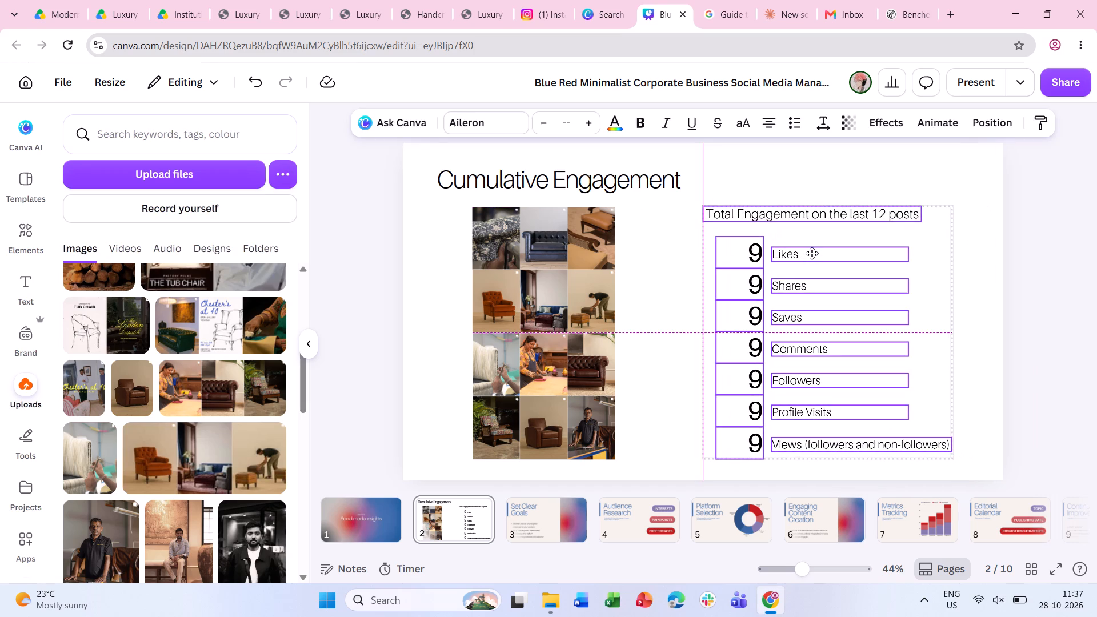
drag(812, 253, 812, 253)
click(1033, 278)
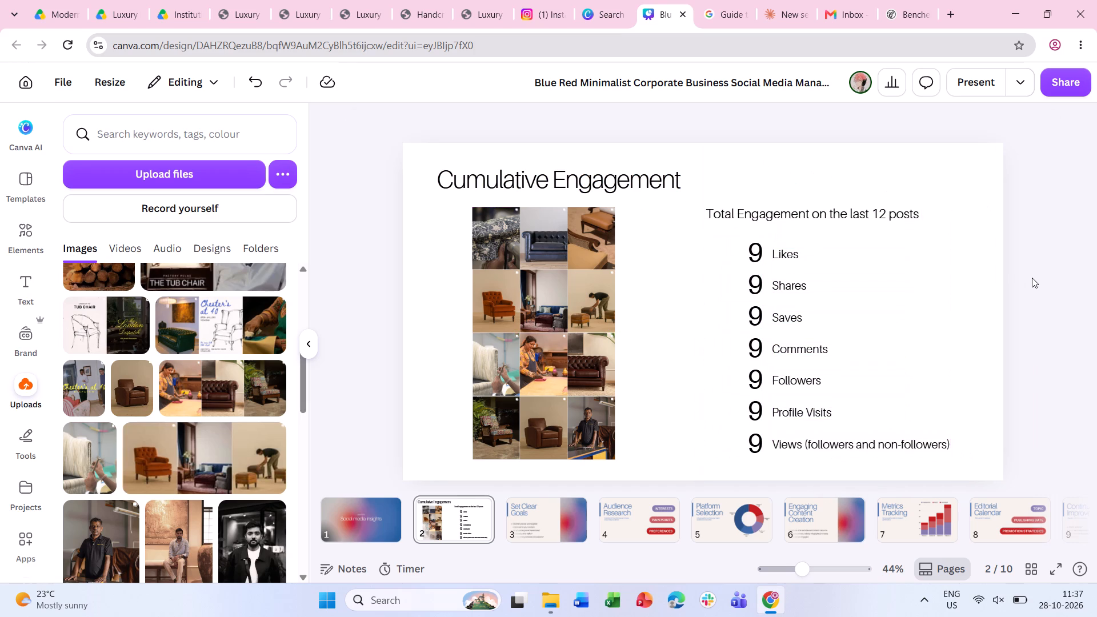
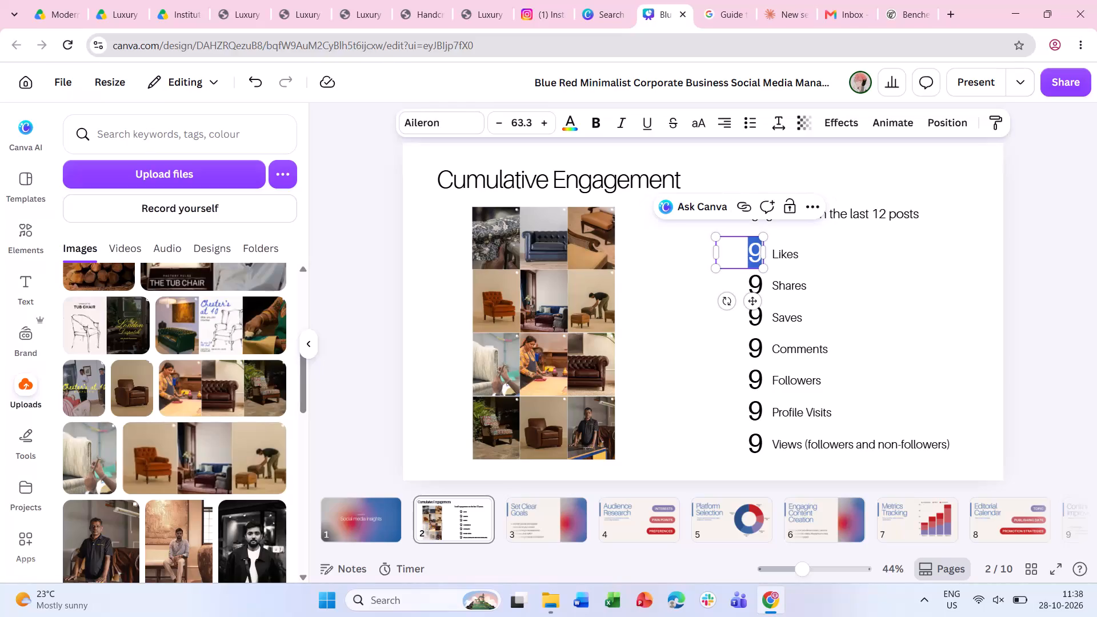
Set the figure beside Likes to 317 in the Total Engagement list.
text(317)
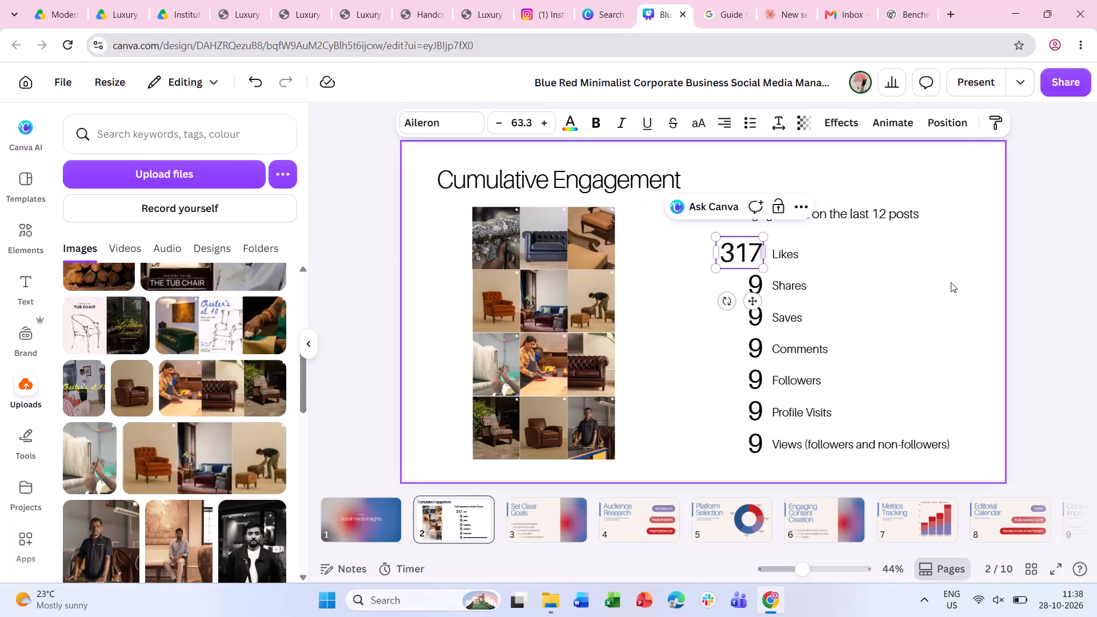
click(1045, 285)
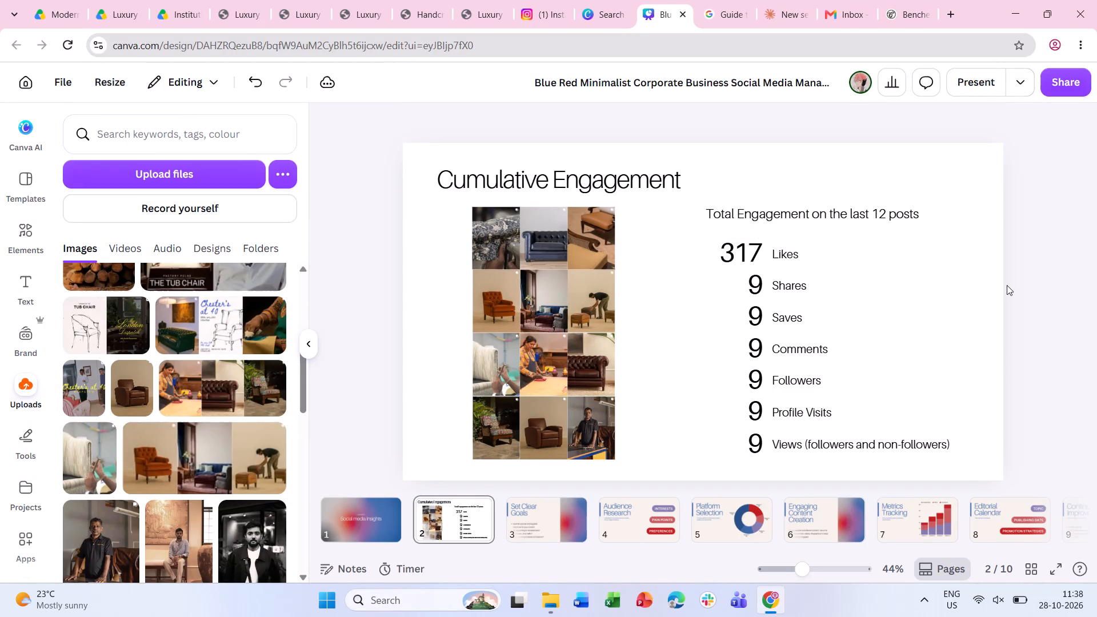
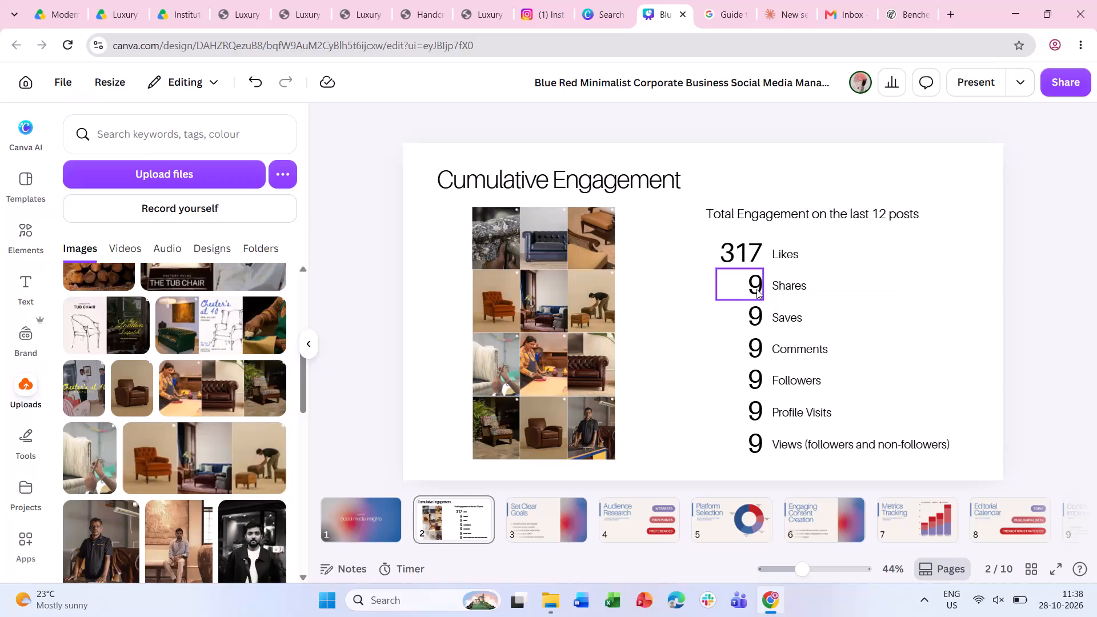
Set the figure beside Shares to 30 in the Total Engagement list.
double_click(756, 289)
text(30)
click(1016, 298)
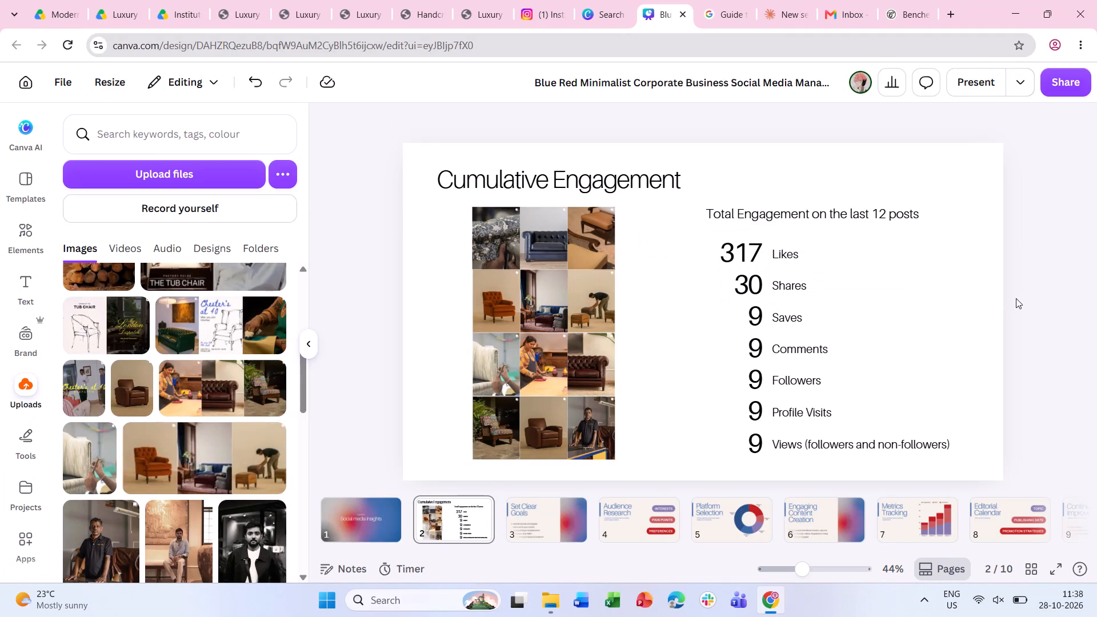
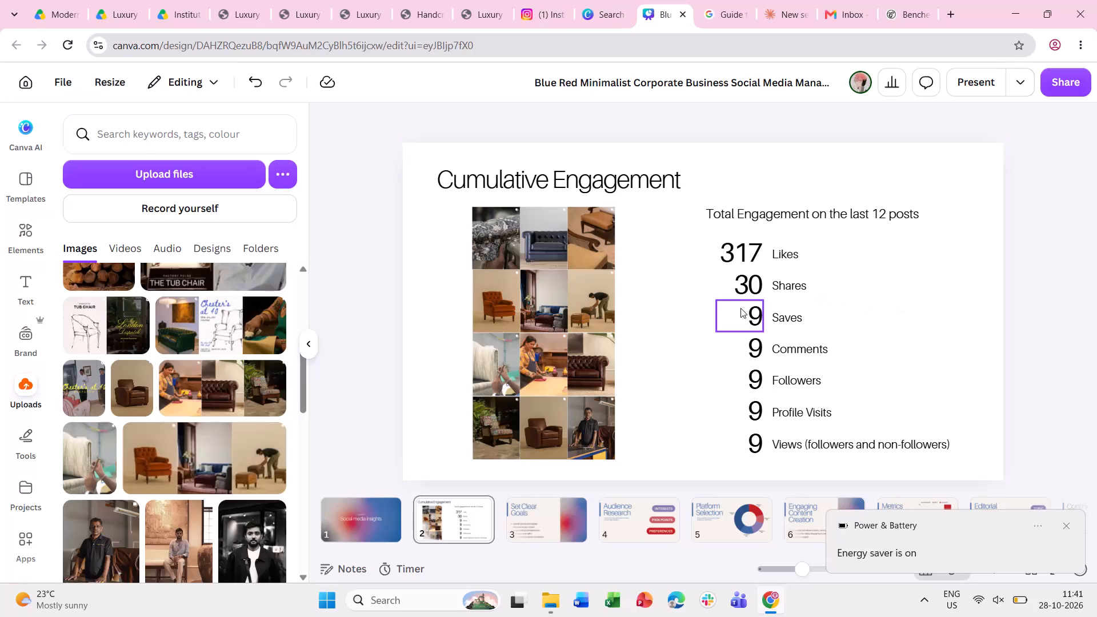
Set the figure beside Saves to 61 in the Total Engagement list.
double_click(749, 310)
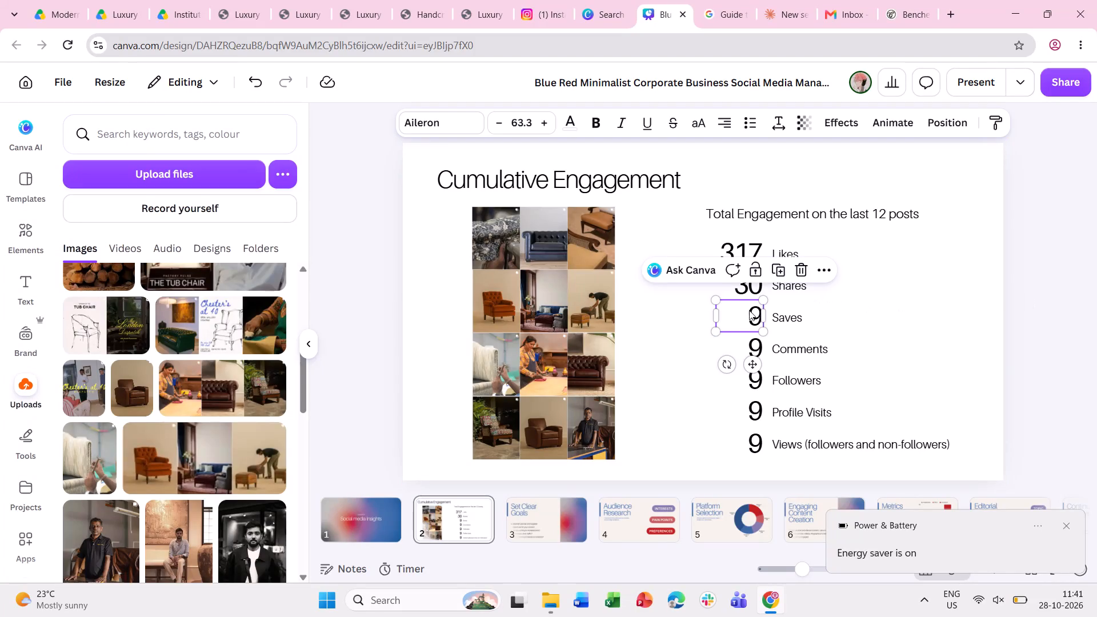
text(61)
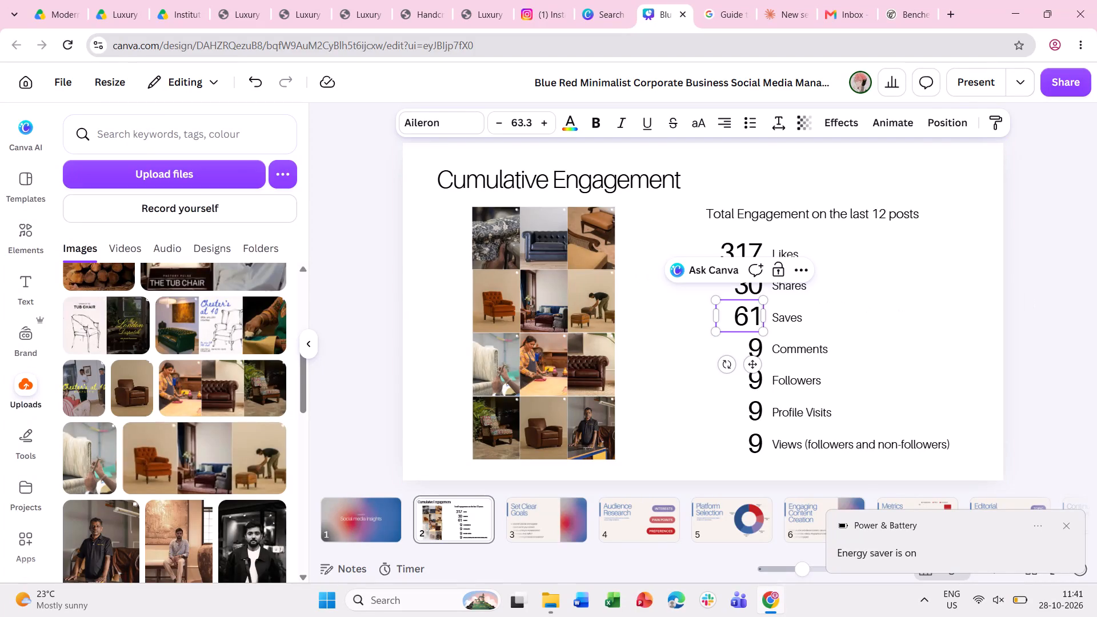
click(969, 342)
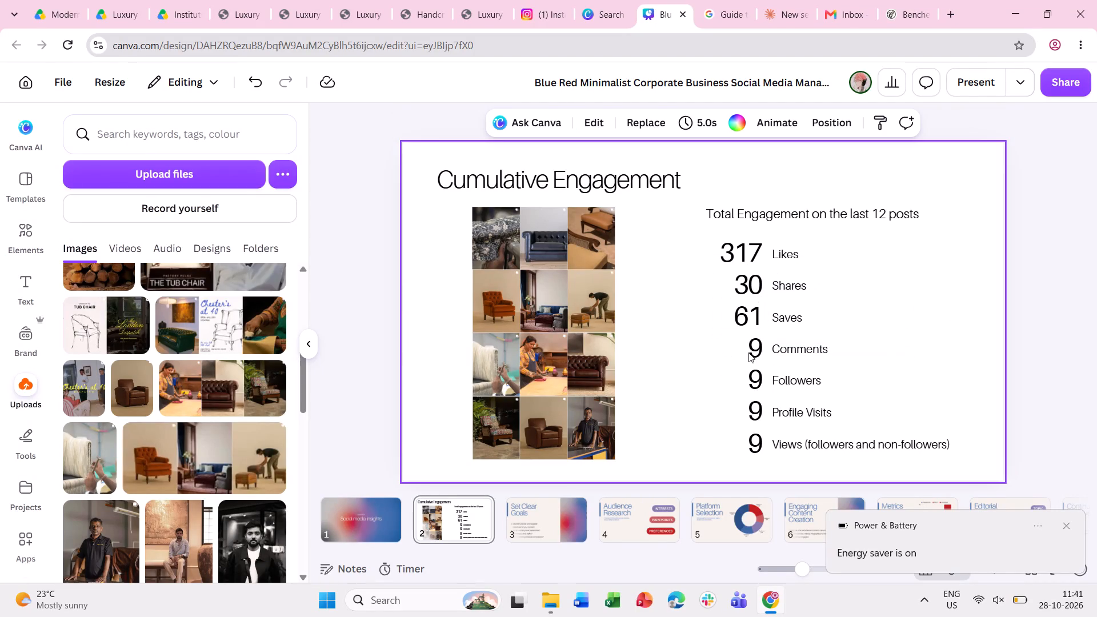
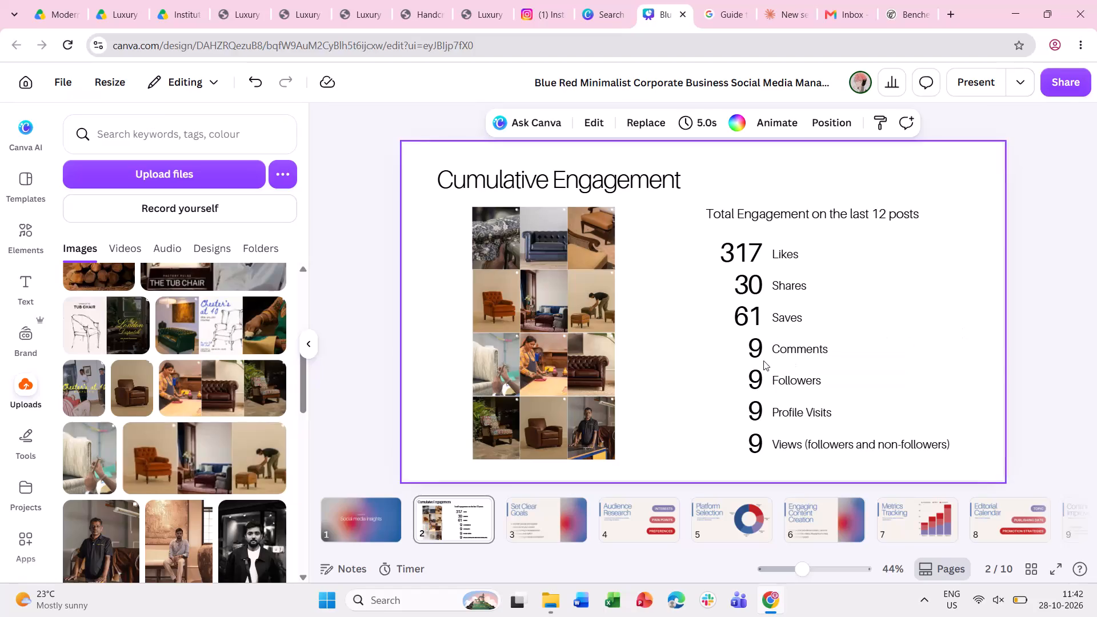
Set the figure beside Comments to 5 in the Total Engagement list.
double_click(758, 353)
key(5)
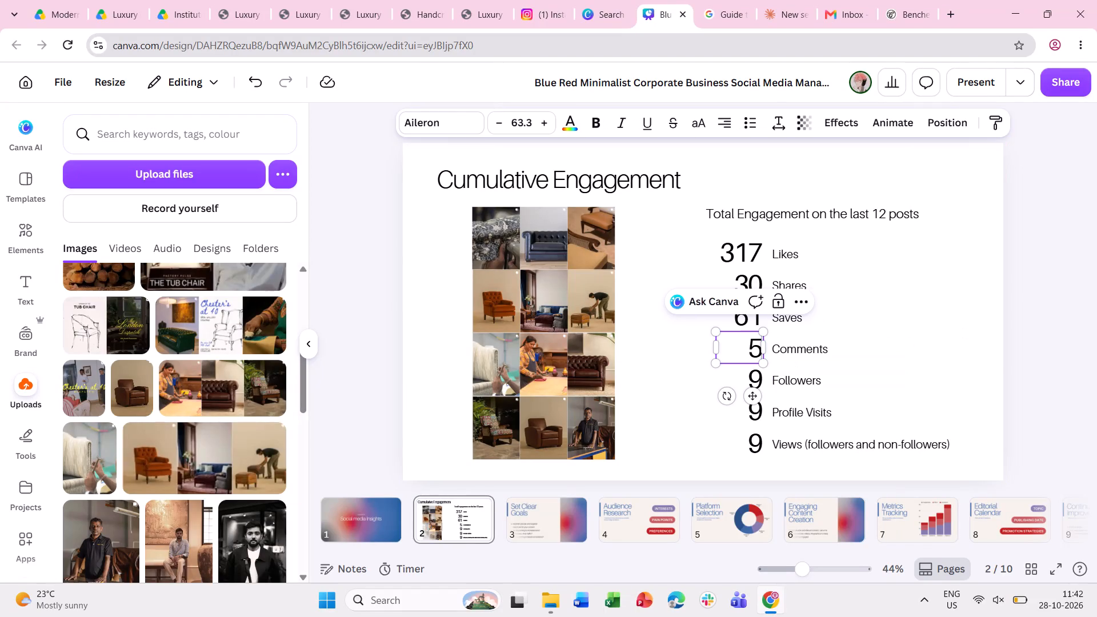
click(966, 355)
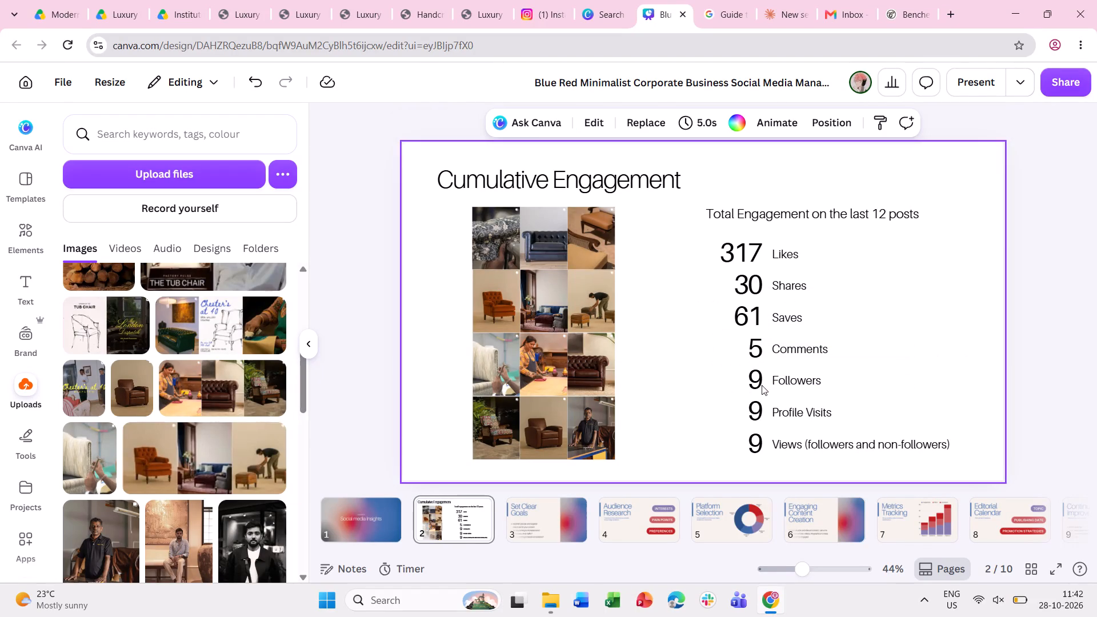
Open the figure beside Followers in the Total Engagement list for editing.
double_click(758, 384)
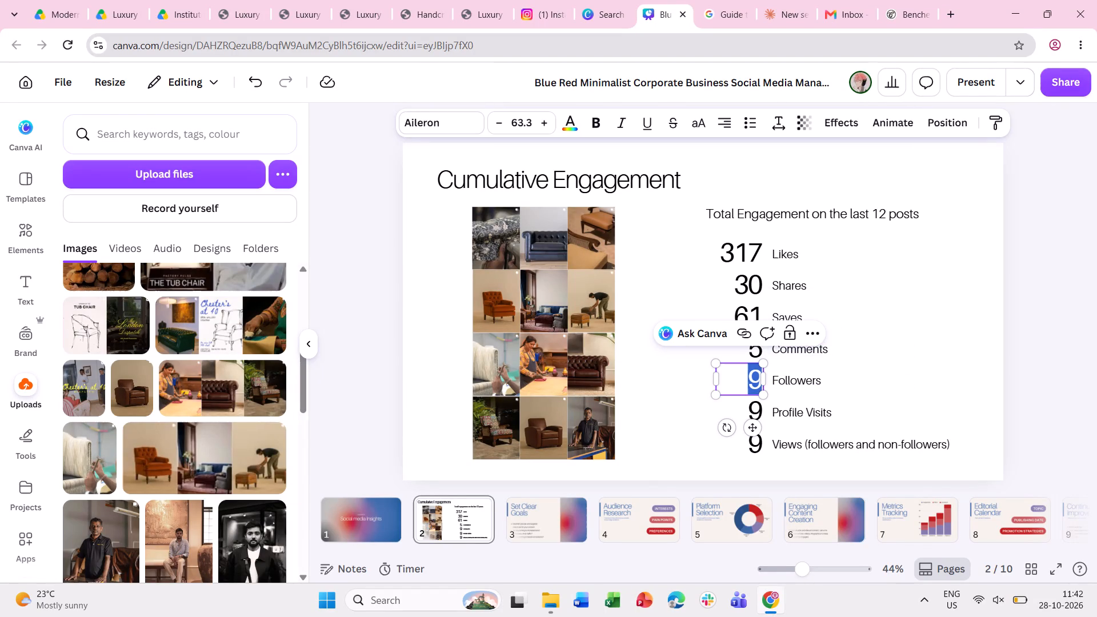
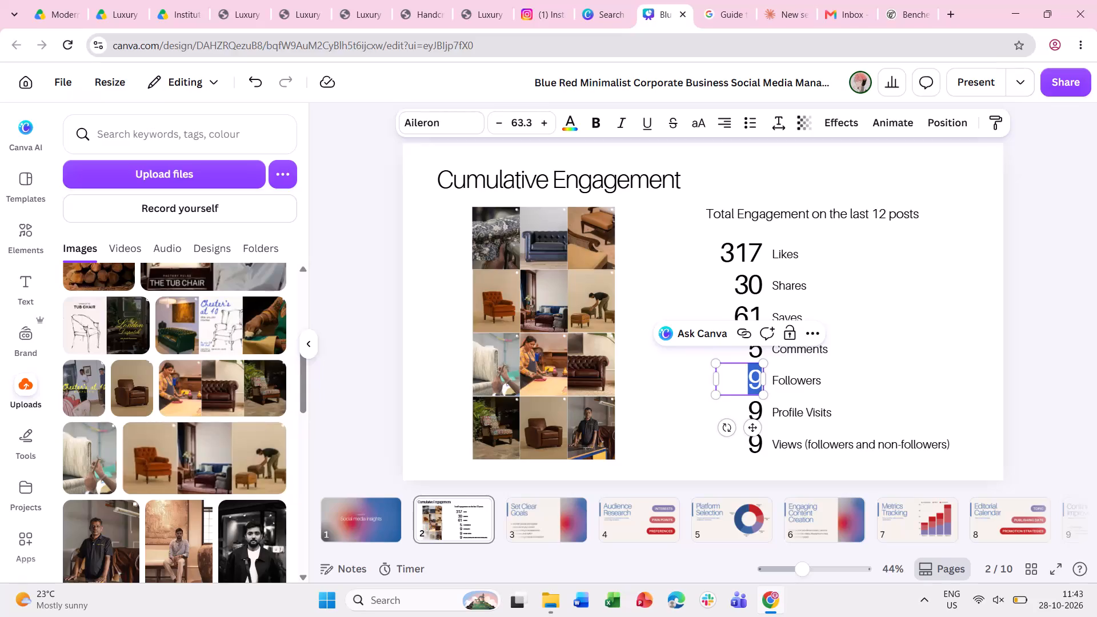
Set the figure beside Followers to 4 in the Total Engagement list.
key(4)
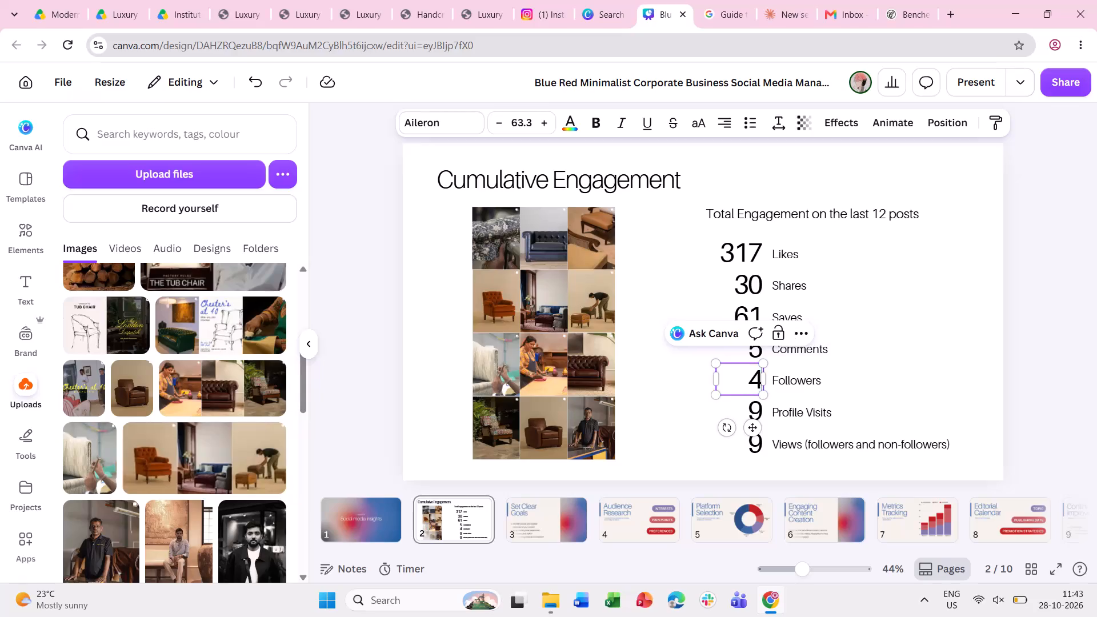
click(1012, 376)
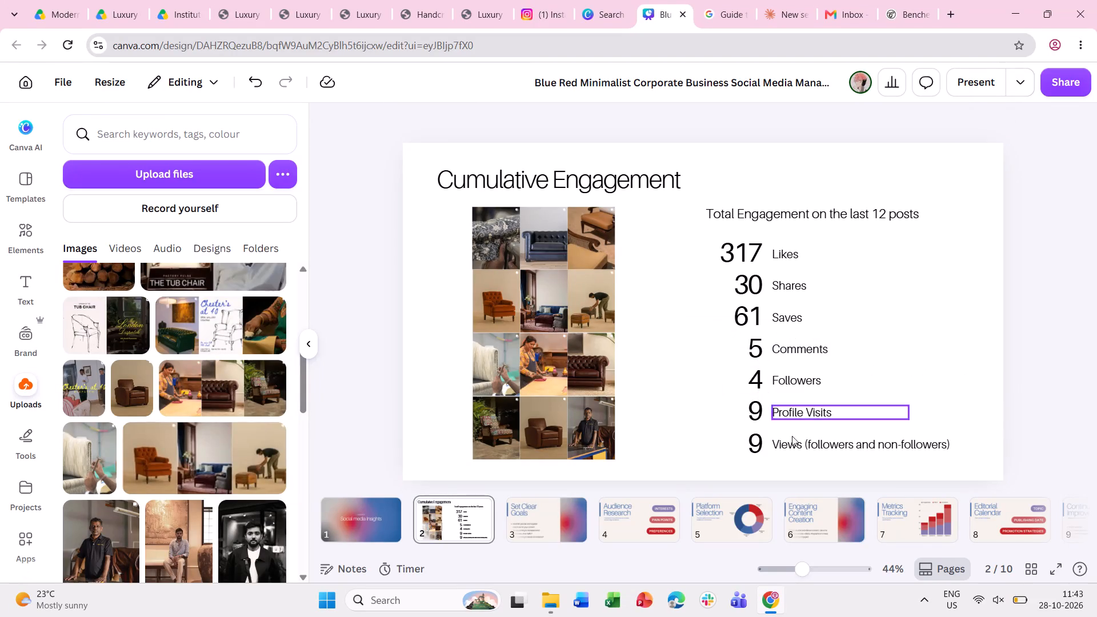
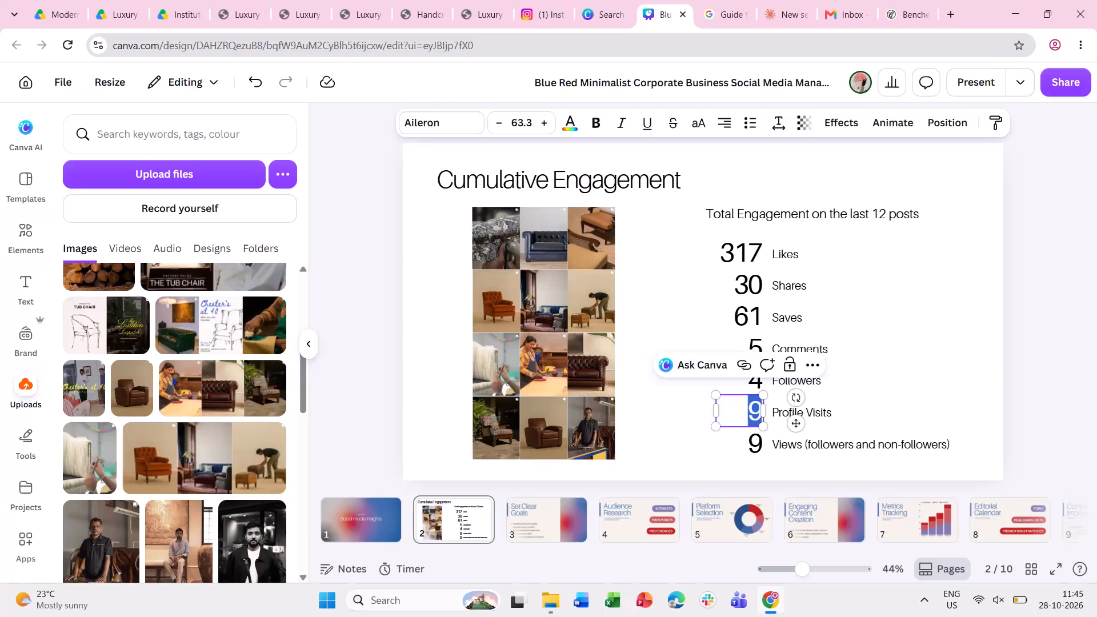
Set the figure beside Profile Visits to 95 in the Total Engagement list.
text(95)
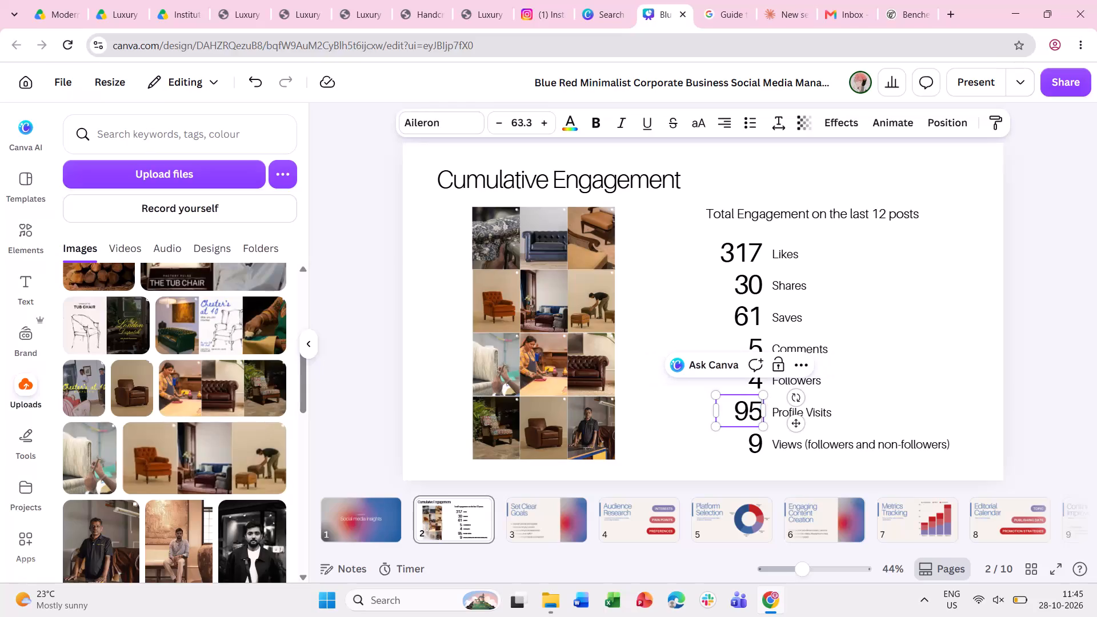
click(1002, 384)
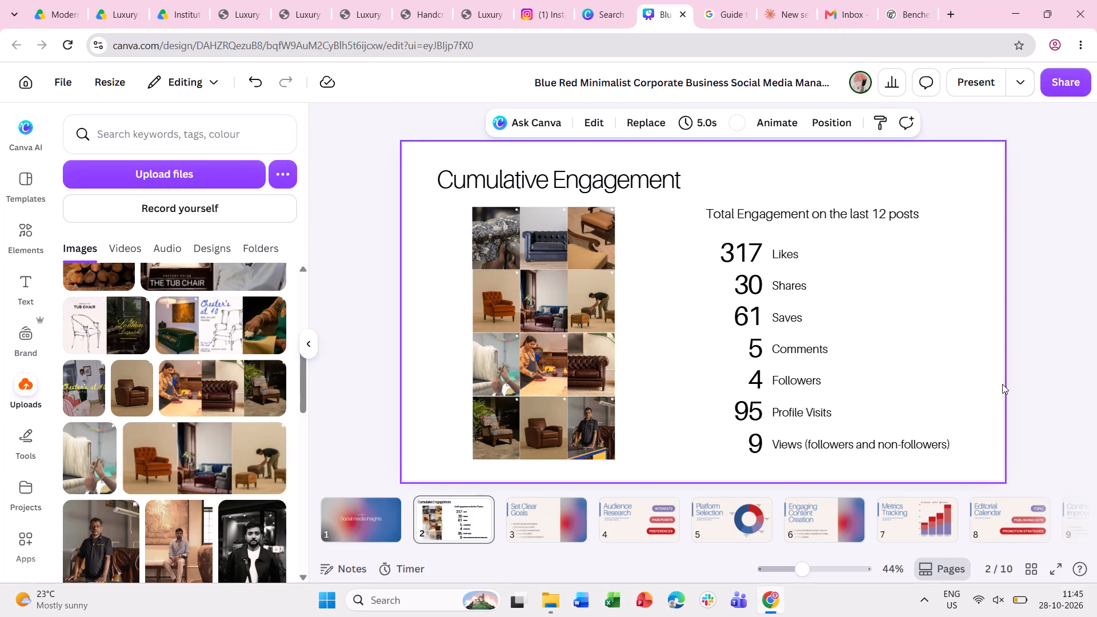
Open the figure beside Views (followers and non-followers) for editing in the Total Engagement list.
double_click(751, 444)
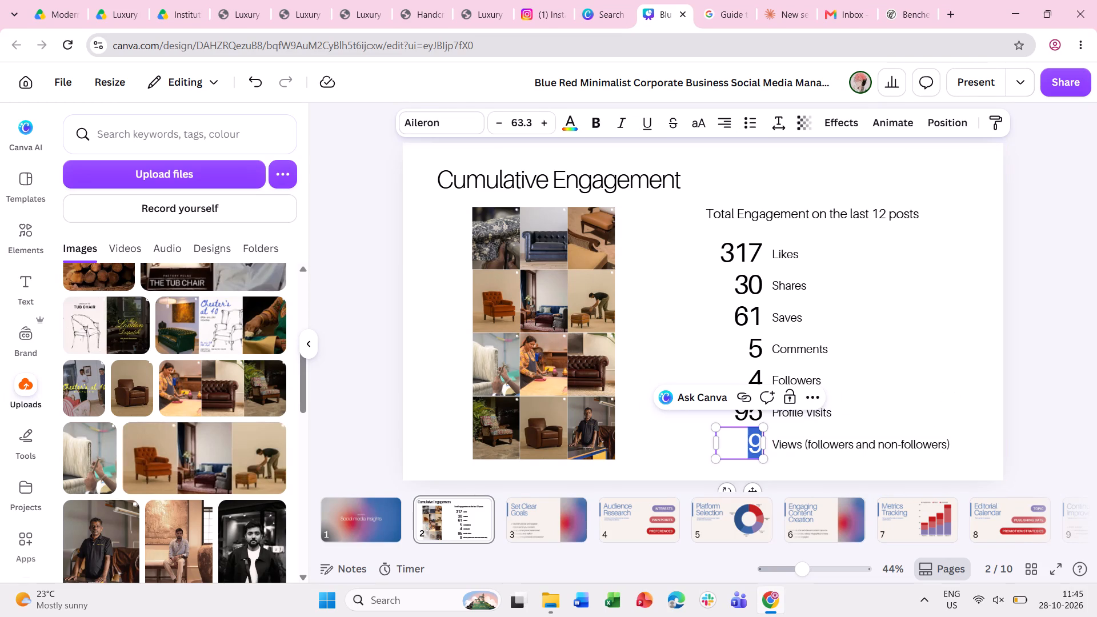
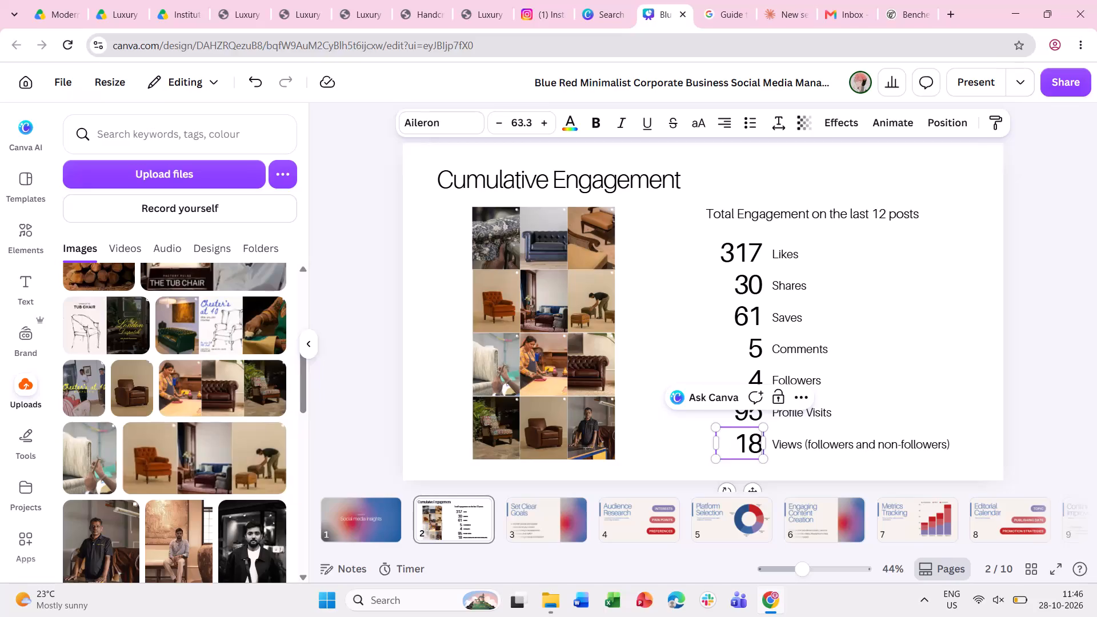
Set the Views (followers and non-followers) figure to 18727 and widen its text box so the number fits on one line.
key(7)
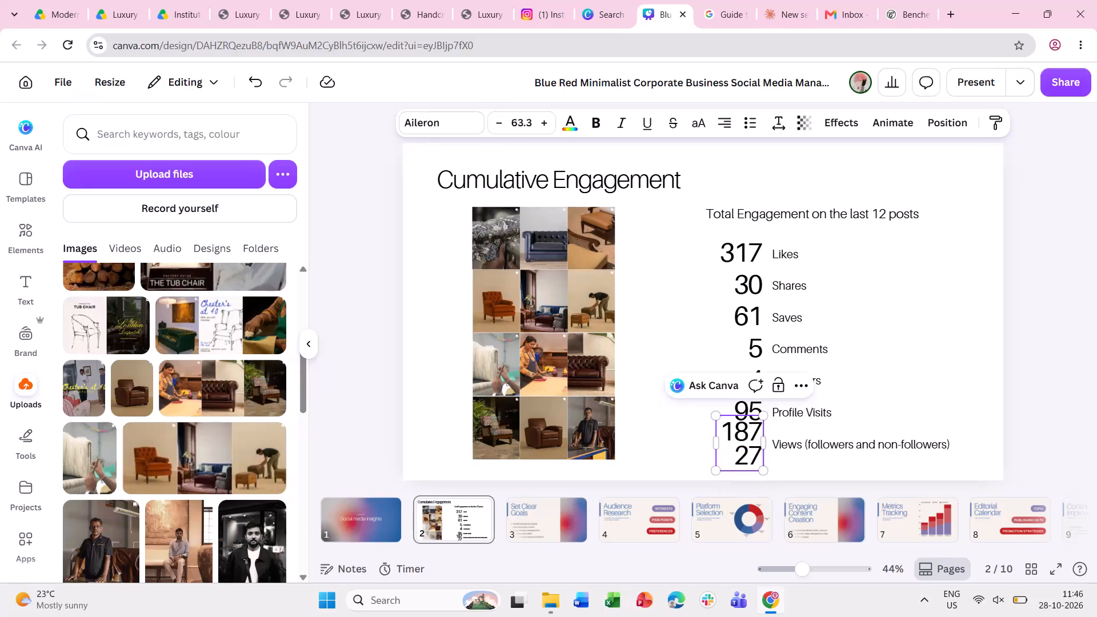
drag(714, 442, 670, 445)
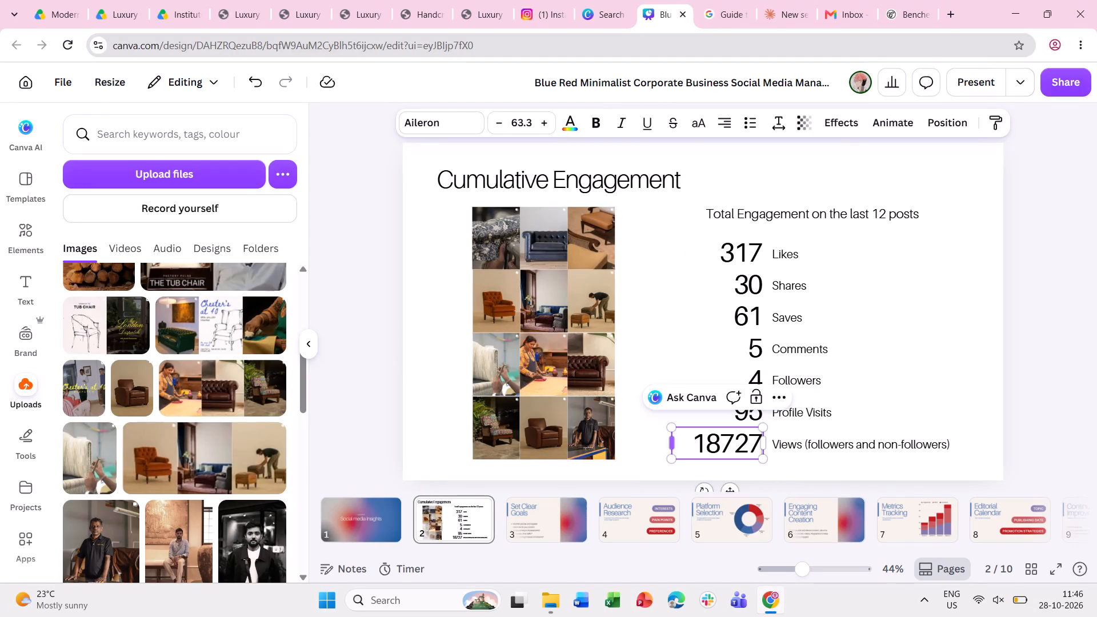
double_click(1058, 416)
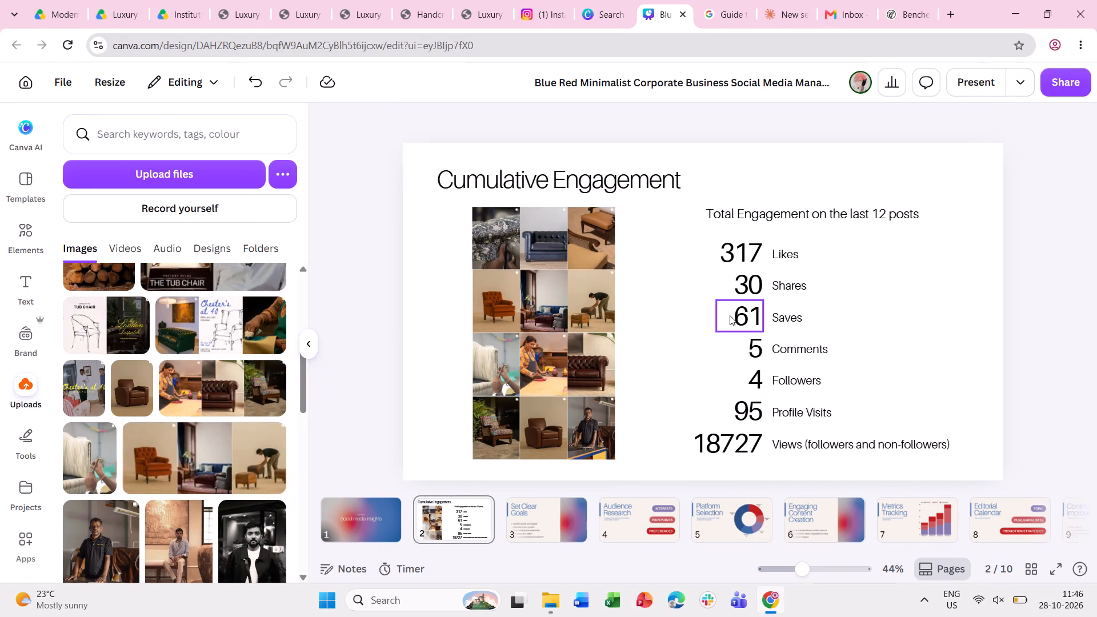
Nudge the 61 figure beside Saves slightly right to line it up with the other figures.
click(730, 315)
key(Right)
key(Right)
key(Right)
key(Right)
key(Right)
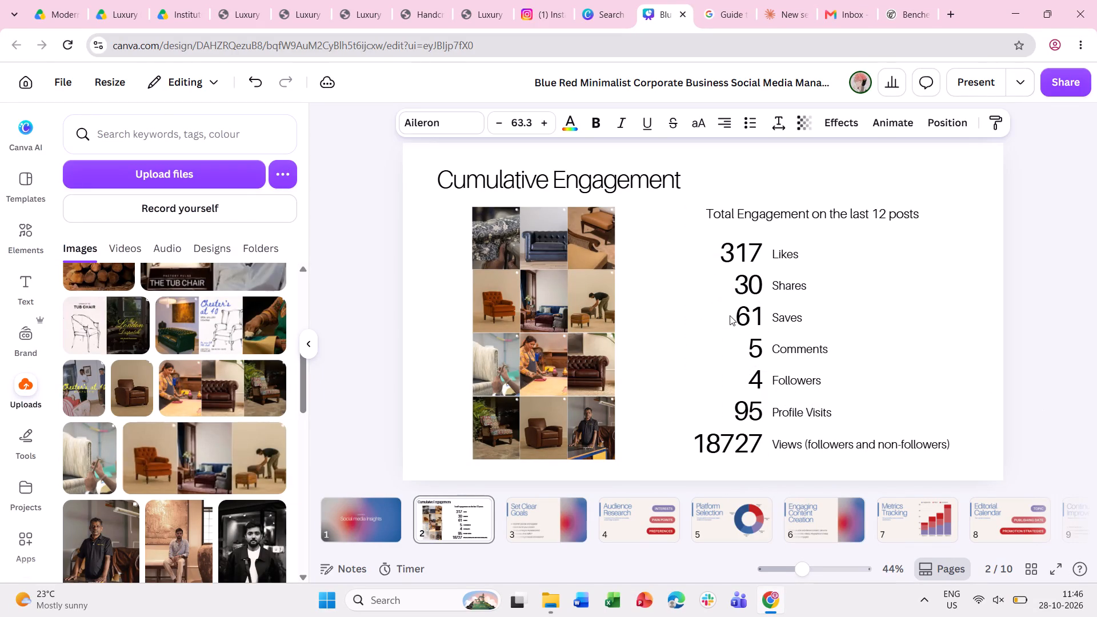
key(Left)
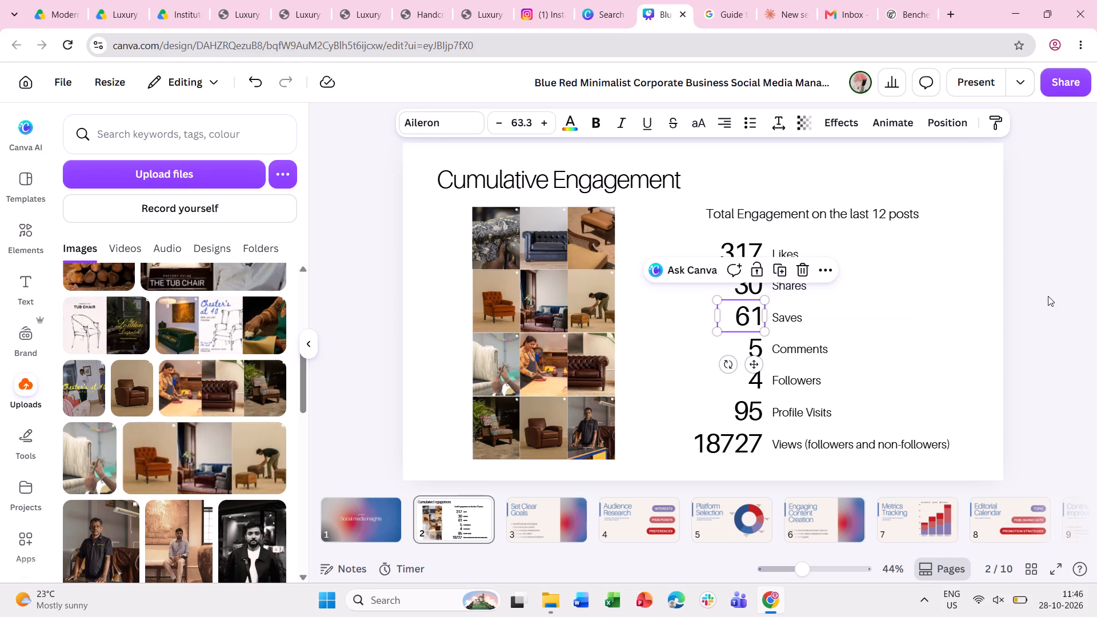
click(1030, 294)
Shift all seven metric labels, from Likes to Views, slightly right, away from their figures.
drag(1008, 461, 782, 259)
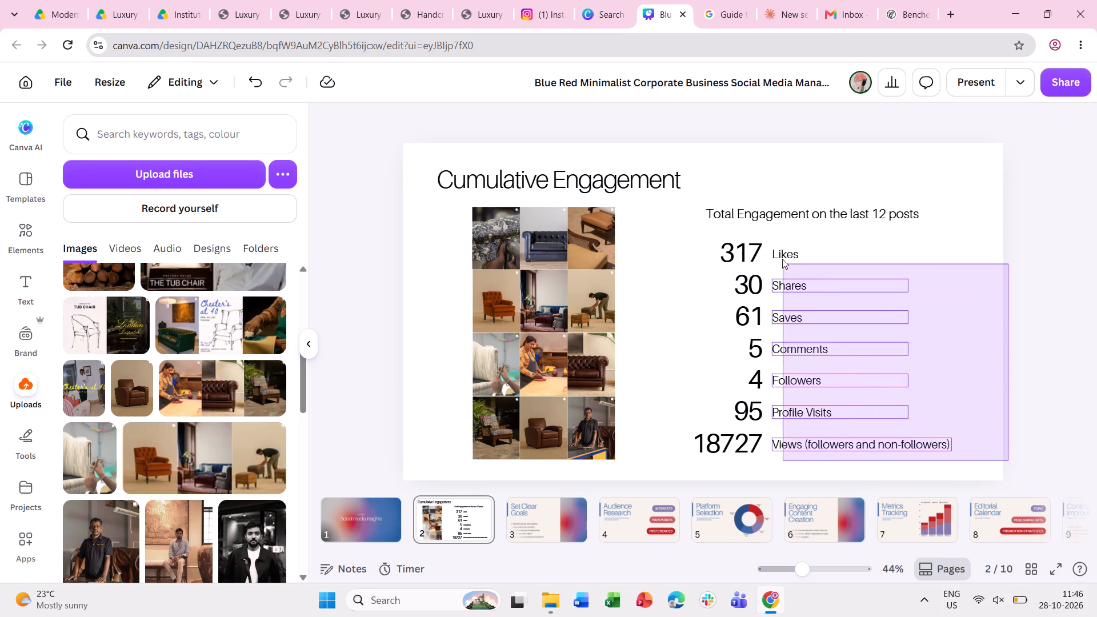
drag(782, 259, 784, 253)
key(shift+Right)
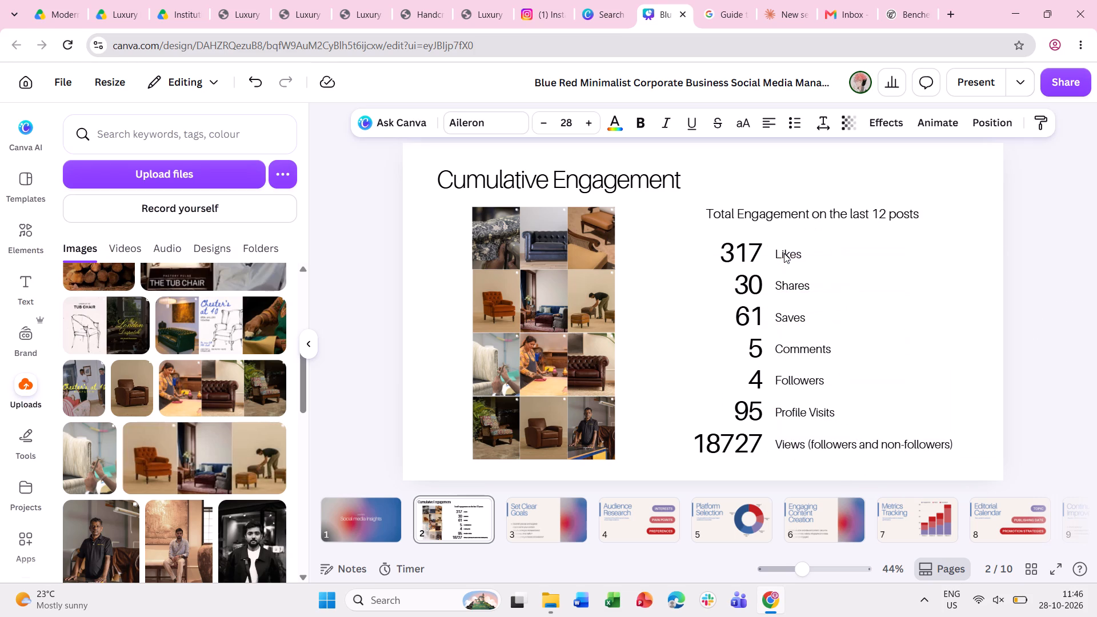
key(shift+Right)
click(1006, 283)
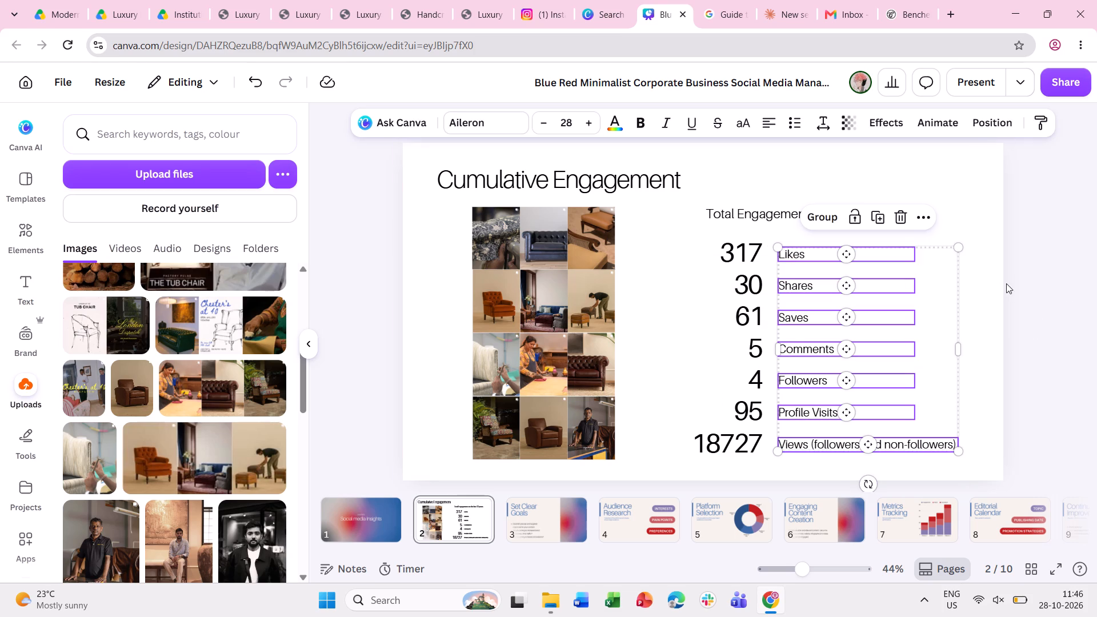
Left-align the text of all seven metric figures in the Total Engagement list.
drag(677, 249, 744, 449)
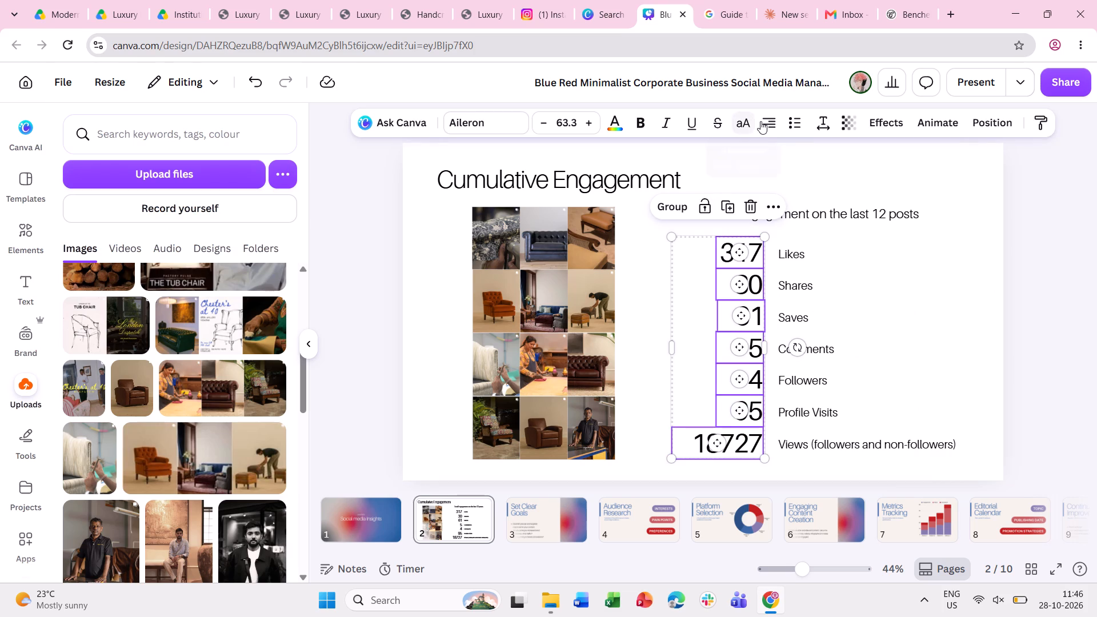
double_click(762, 121)
click(1022, 274)
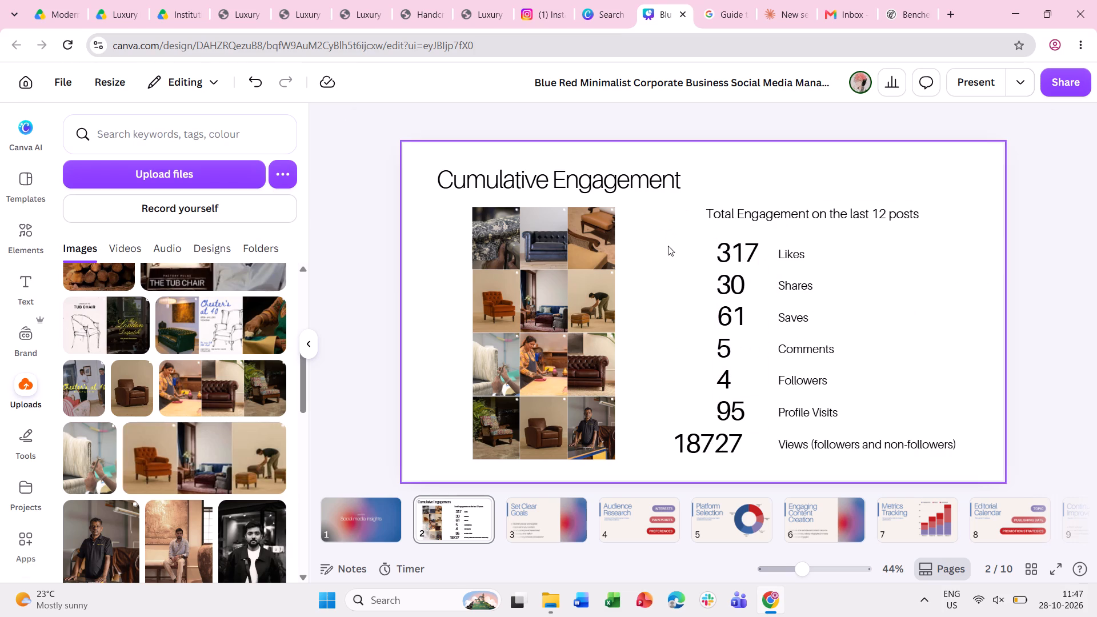
Move the six figures from Likes to Profile Visits left so they line up with the start of 18727.
drag(675, 245, 742, 406)
drag(726, 372, 703, 375)
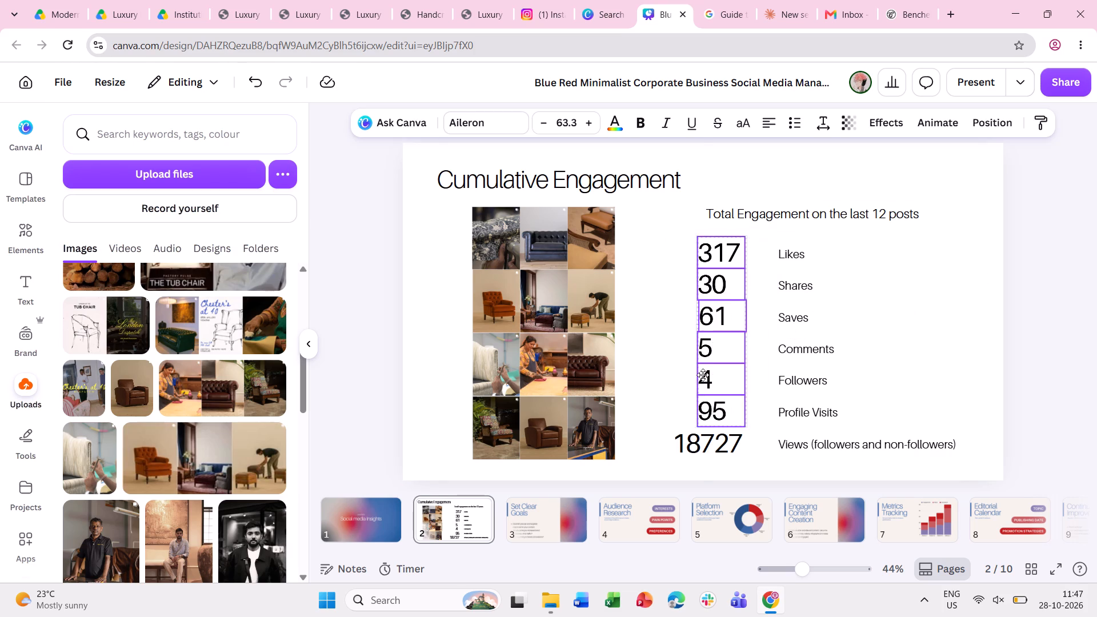
drag(703, 375, 686, 376)
key(Left)
key(Left)
key(Left)
key(Left)
key(Left)
key(Left)
key(Left)
key(Left)
key(Left)
key(Left)
key(Left)
key(Left)
key(Left)
key(Left)
key(Left)
key(Left)
key(Left)
key(Left)
key(Left)
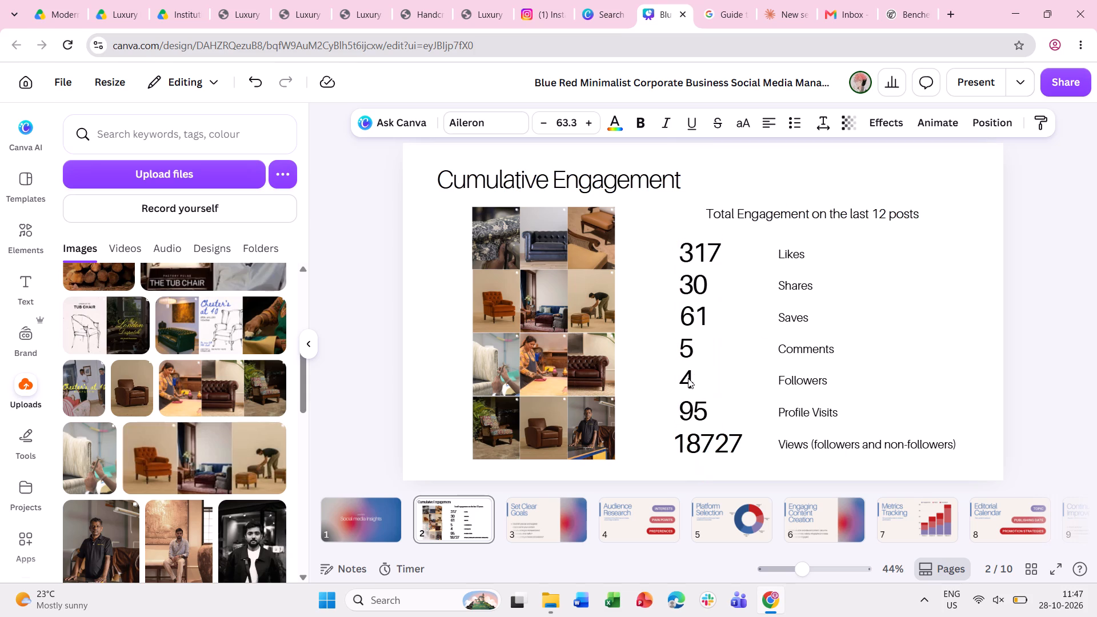
key(Left)
click(1021, 338)
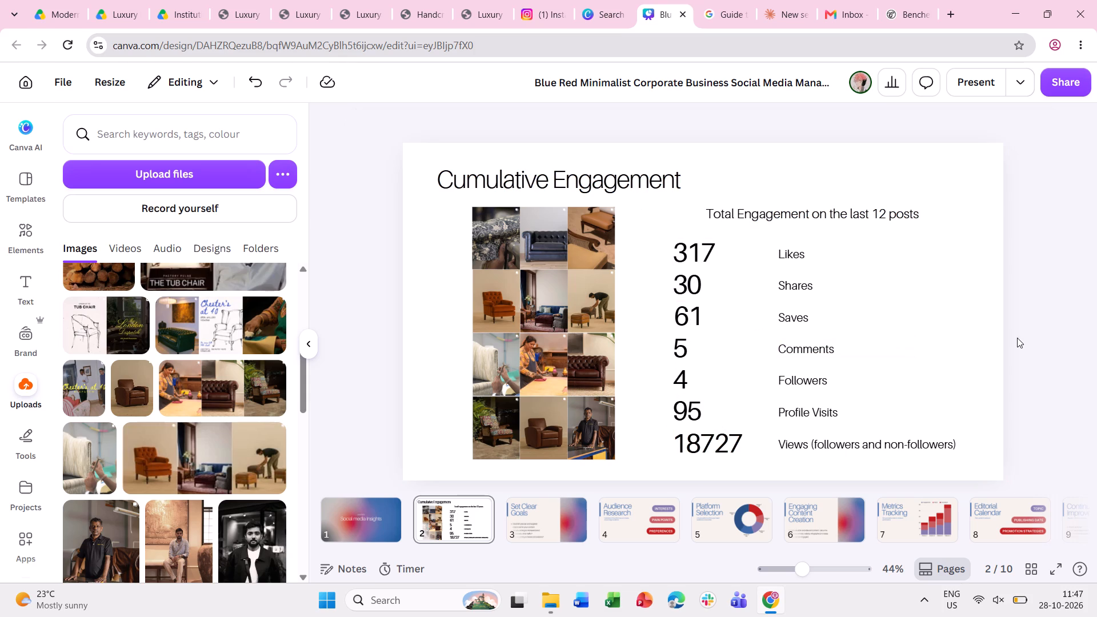
Shift the whole column of seven figures right, closer to the metric labels.
drag(650, 238, 734, 446)
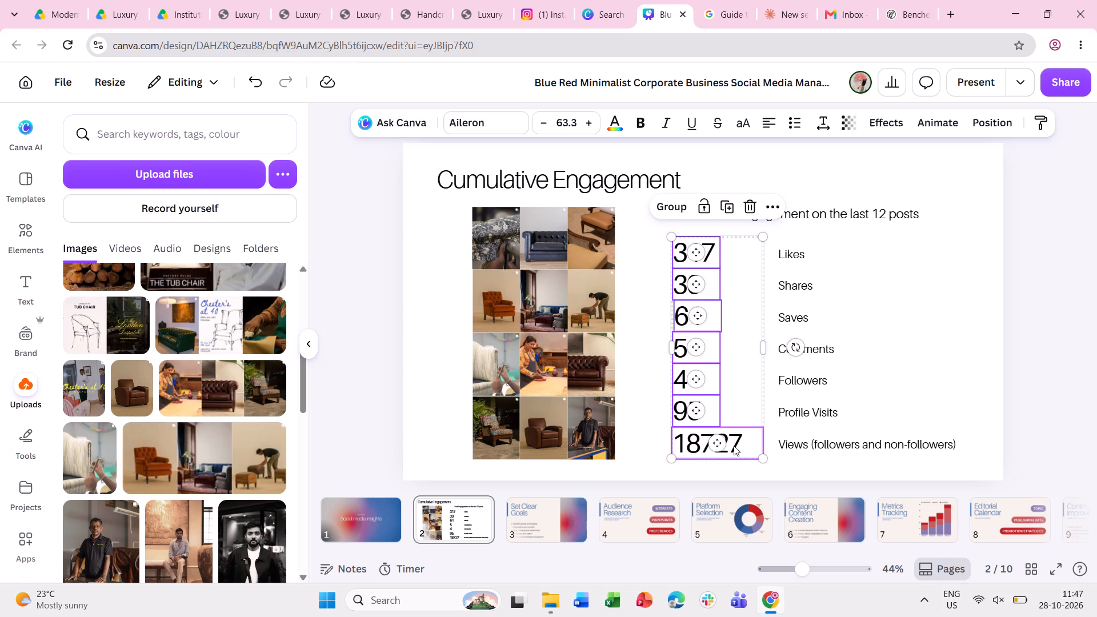
key(shift+Right)
key(shift+Right)
key(shift+Right)
key(shift+Right)
key(shift+Right)
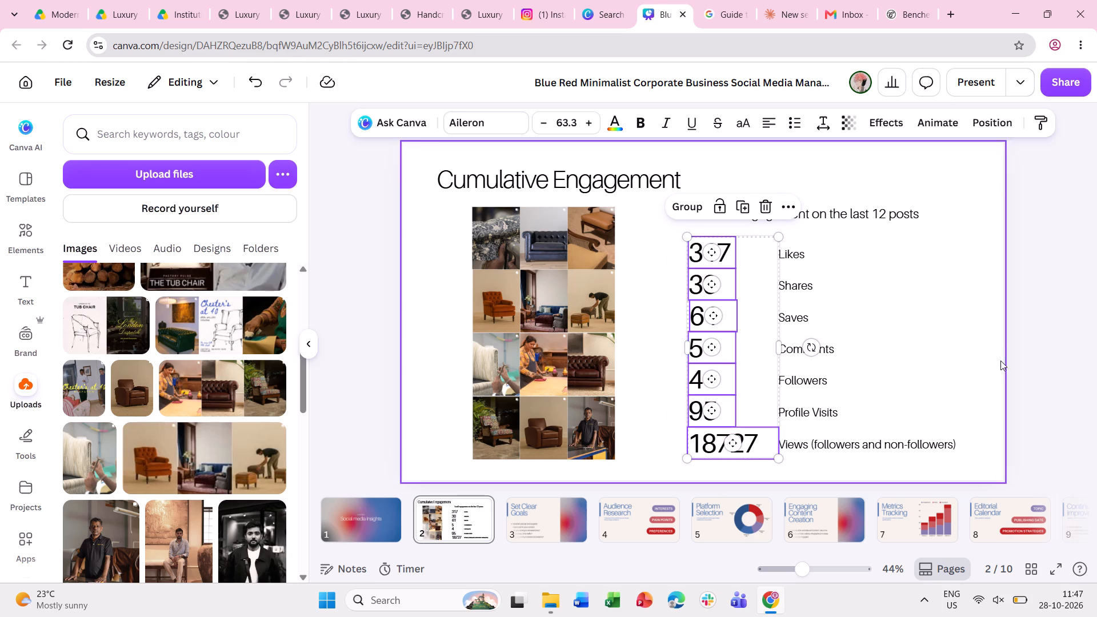
click(1010, 329)
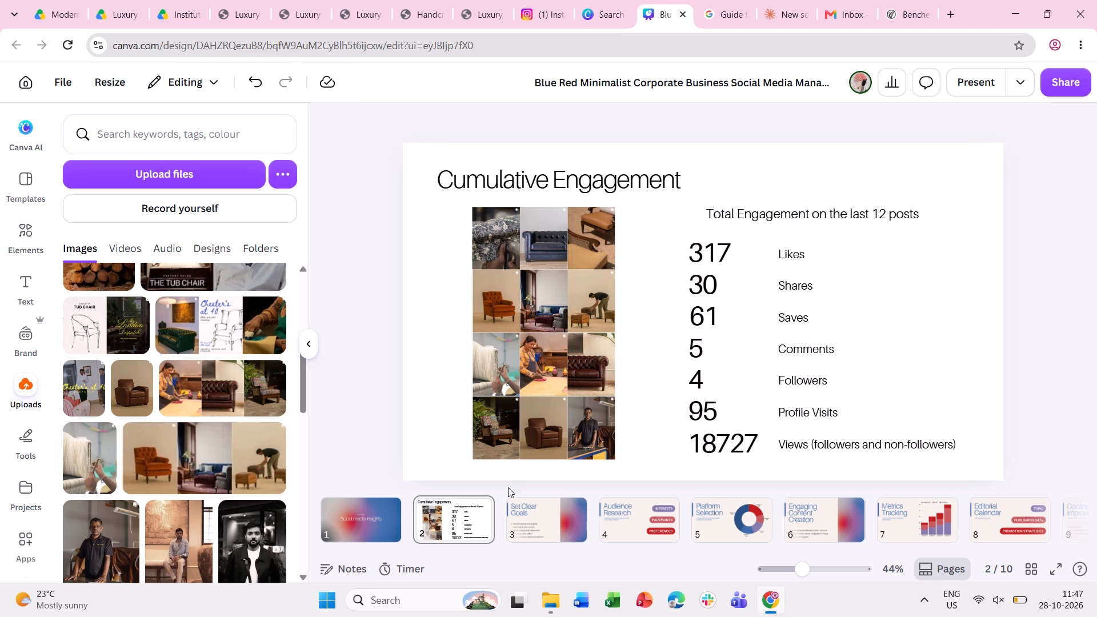
Duplicate the Cumulative Engagement slide on page 2.
click(451, 530)
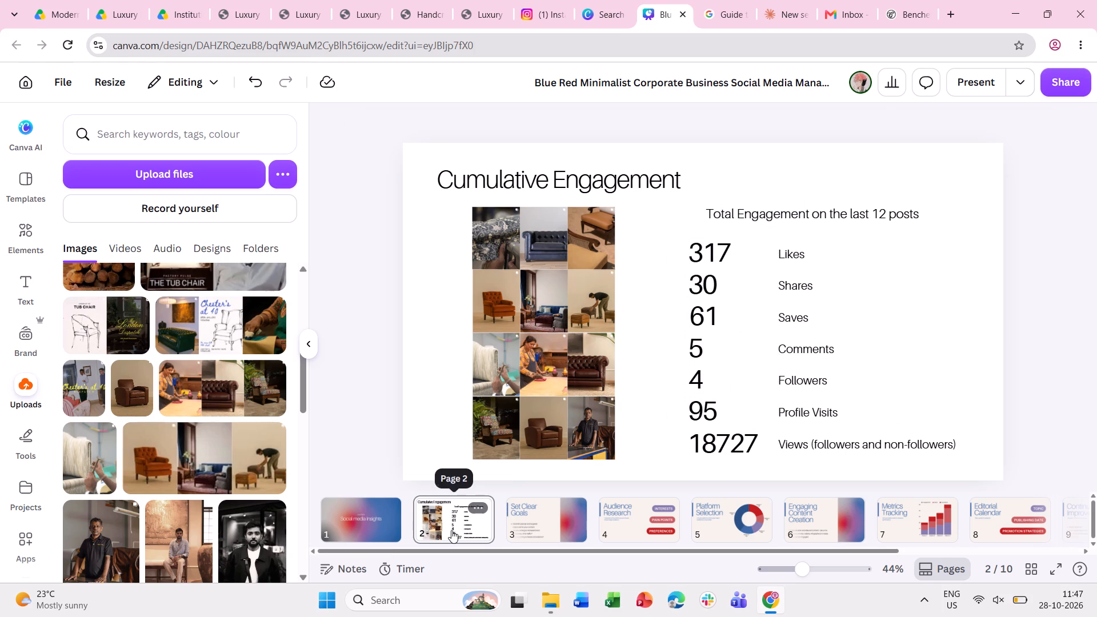
key(ctrl+d)
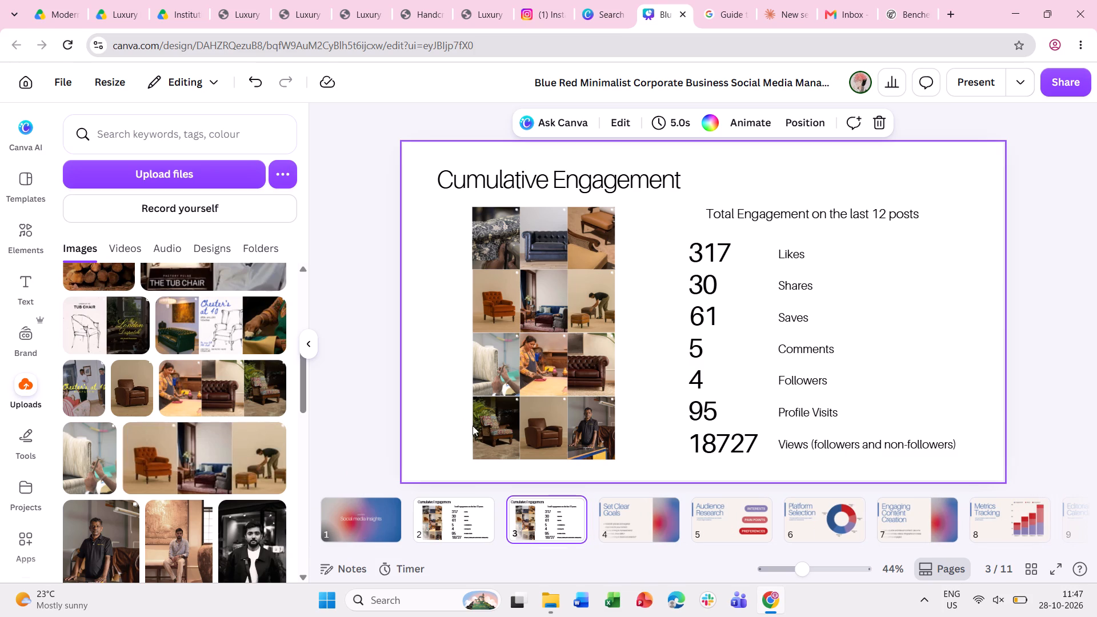
Add the uploaded Chester's at 40 gallery-viewing strip to page 3 and scale it to about 452 × 200 over the grid's bottom row.
click(212, 331)
drag(581, 275, 554, 348)
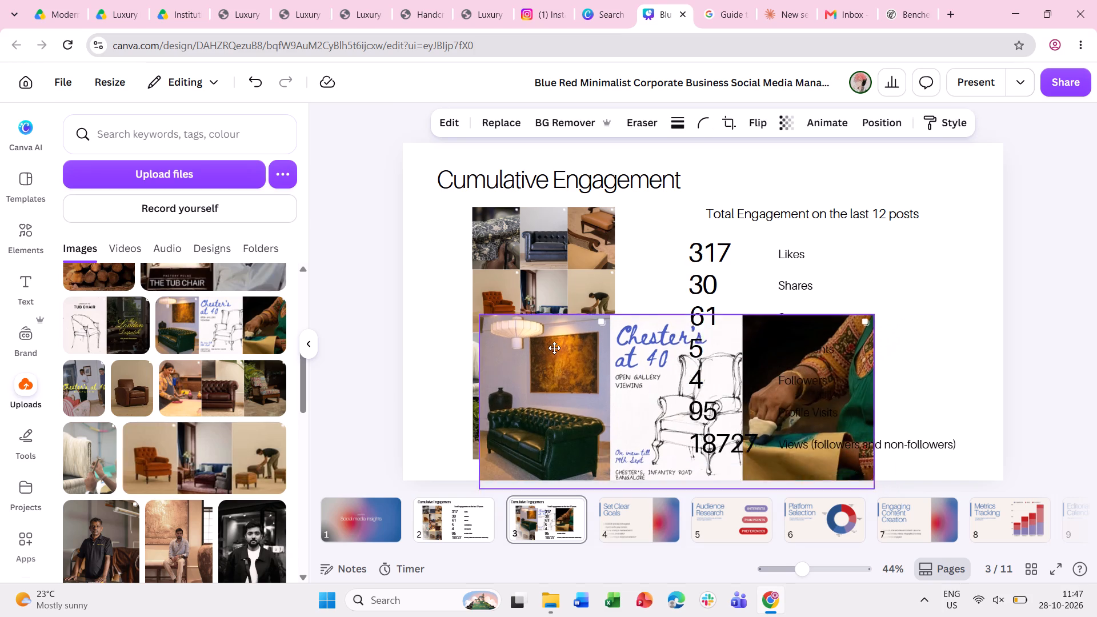
drag(554, 348, 551, 334)
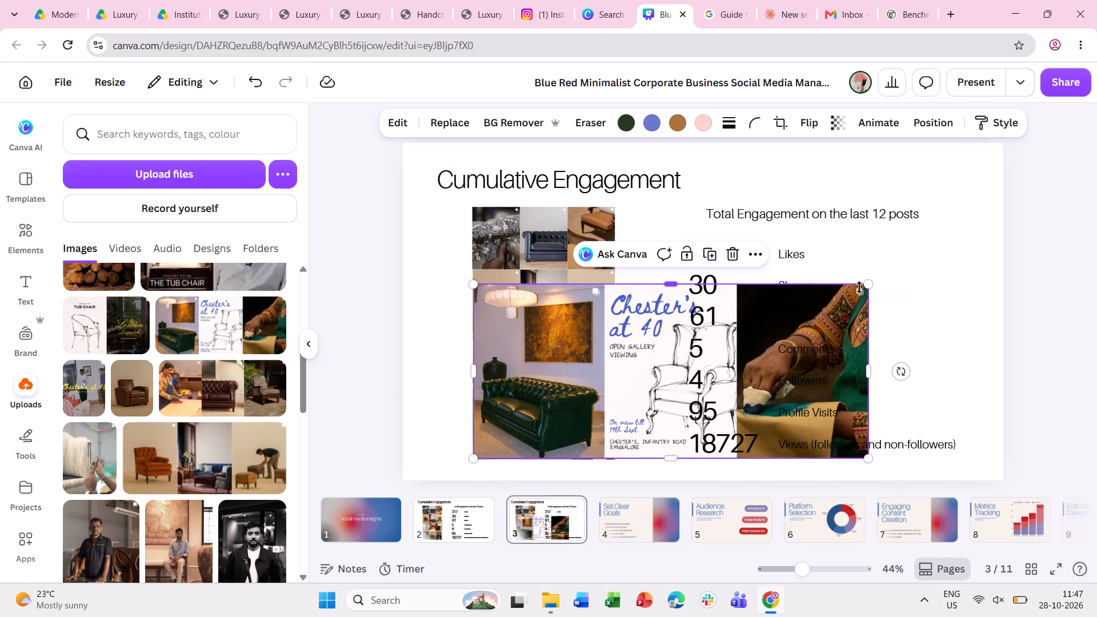
drag(868, 287, 614, 392)
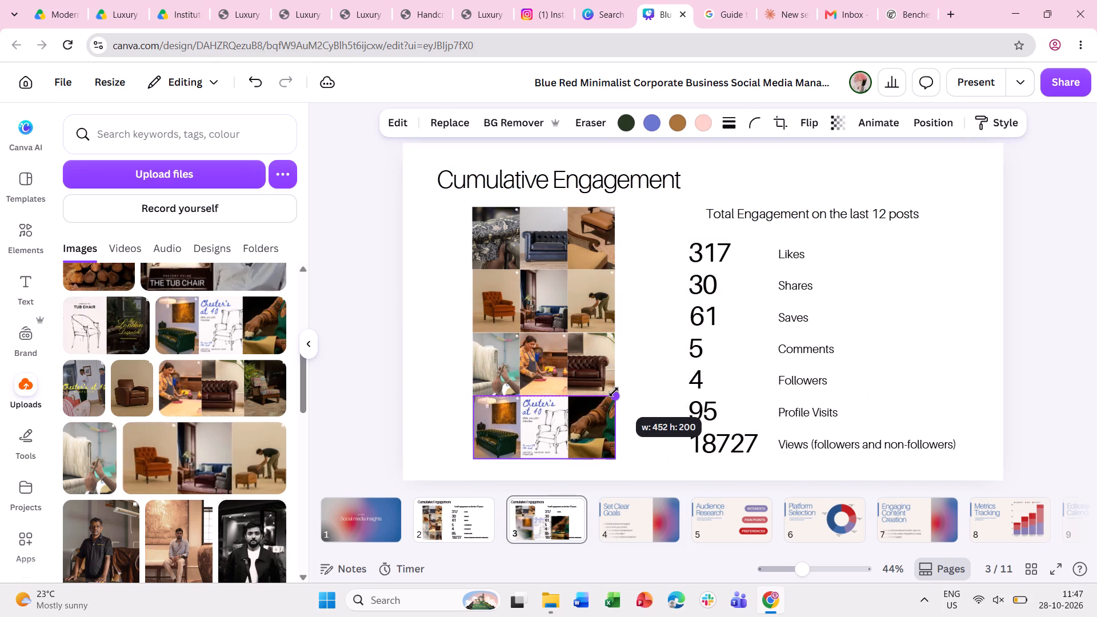
drag(614, 392, 612, 392)
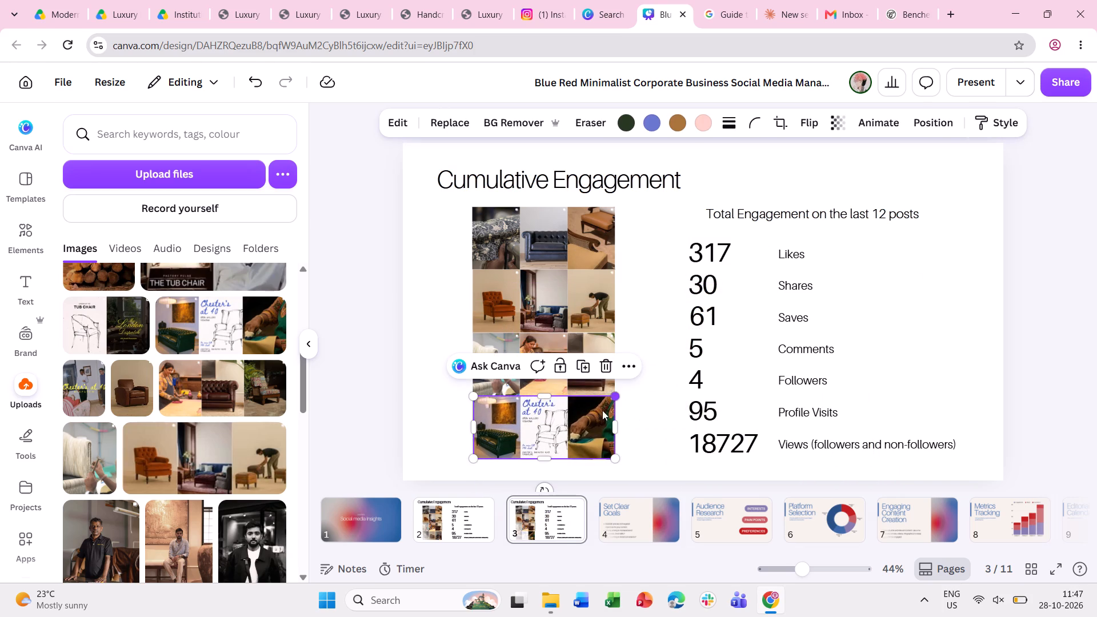
Delete the three old photos in the grid's bottom row and put the Chester's at 40 strip in their place.
drag(590, 419, 520, 423)
click(592, 438)
key(BackSpace)
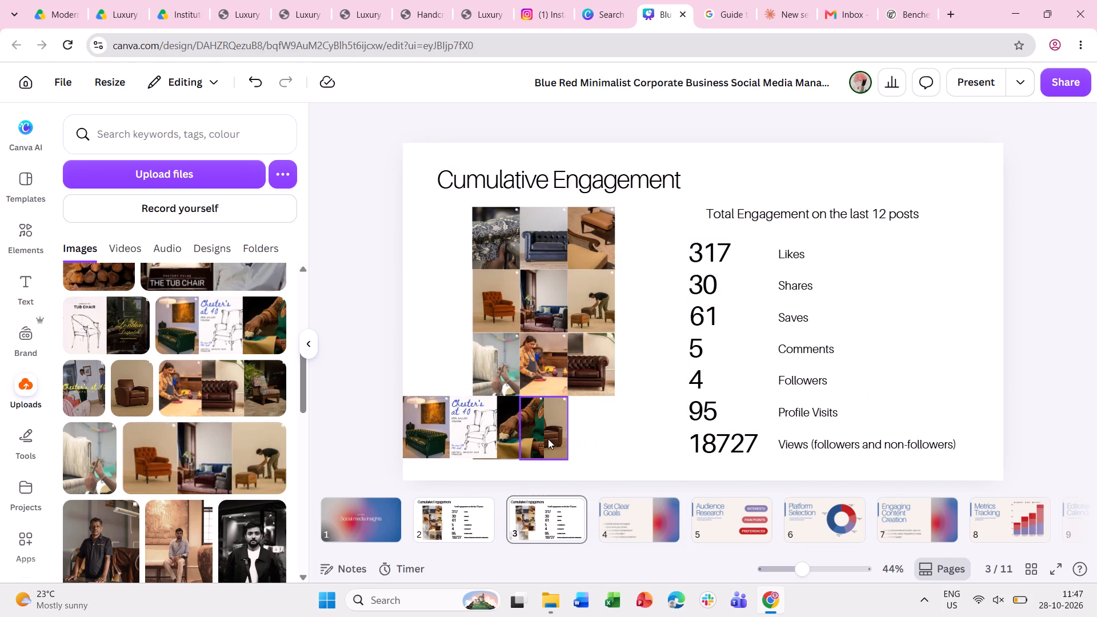
click(556, 438)
key(BackSpace)
drag(503, 436, 591, 436)
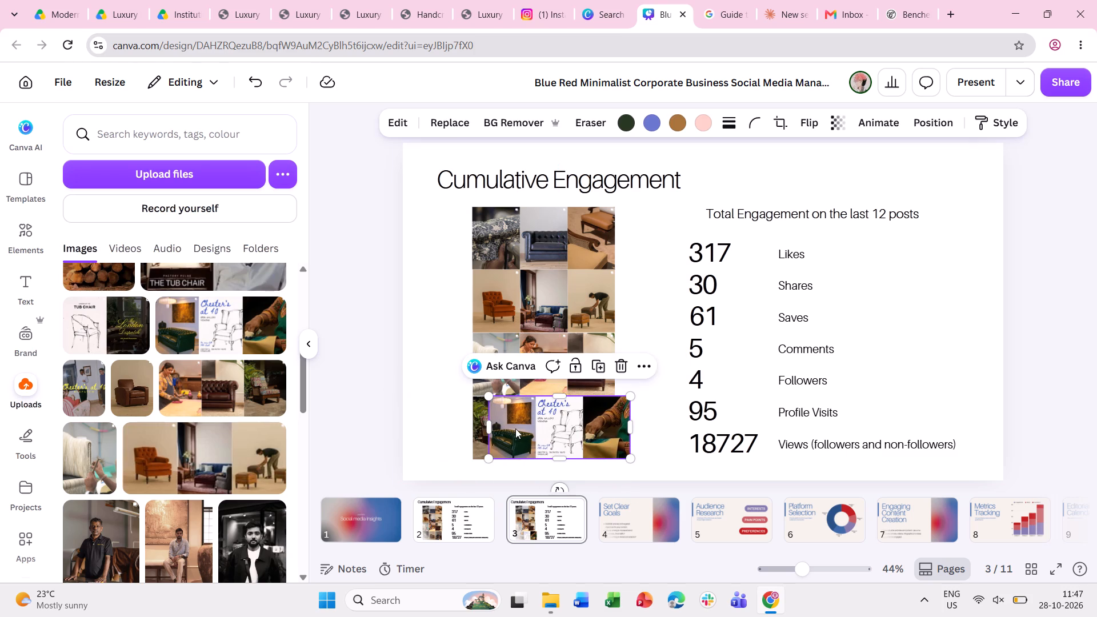
click(479, 433)
key(BackSpace)
drag(534, 434, 524, 435)
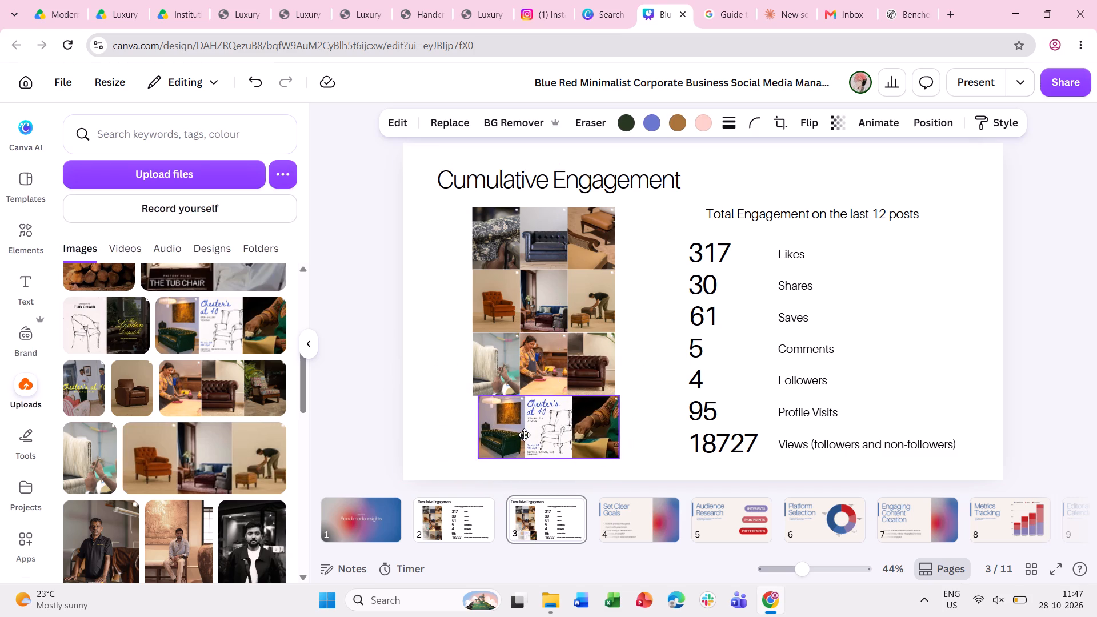
drag(524, 435, 522, 435)
click(427, 409)
Delete the old photos in the grid's upper three rows on page 3, keeping only the new bottom strip.
drag(438, 375, 612, 375)
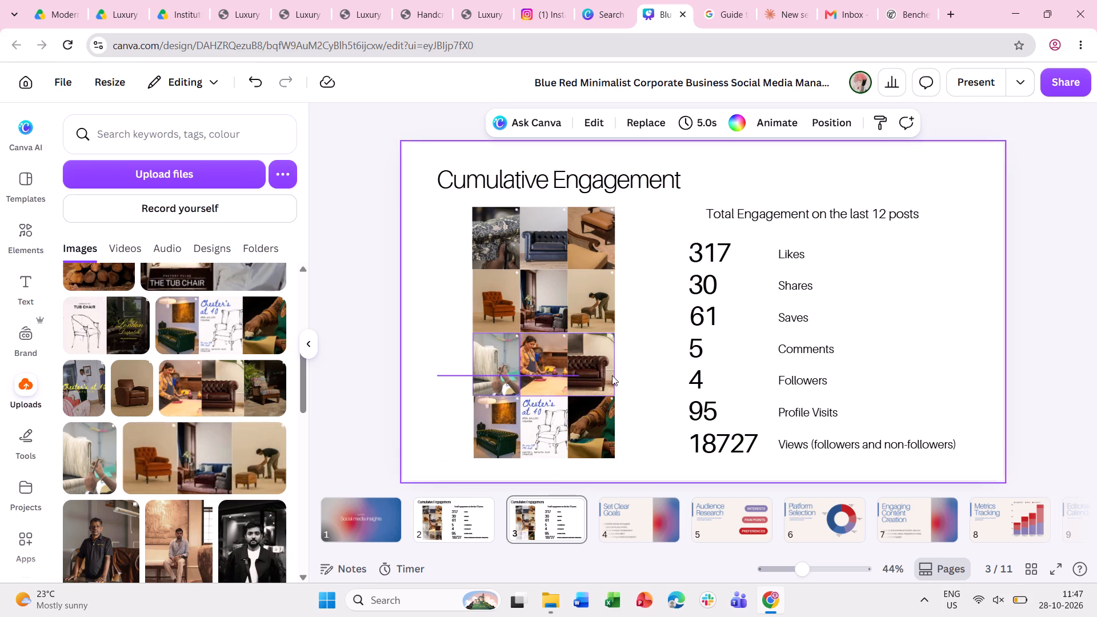
drag(612, 375, 610, 375)
key(BackSpace)
drag(384, 262, 607, 305)
key(BackSpace)
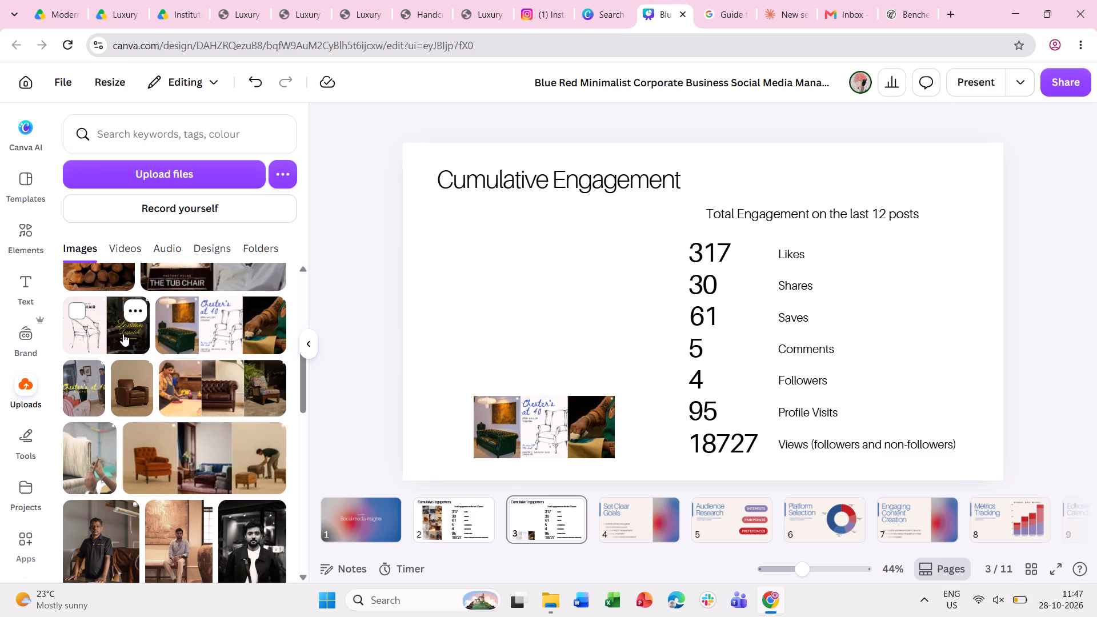
Add the uploaded Chester's at 40 Dispatch photo and scale it down to one grid tile above the green sofa photo.
click(80, 394)
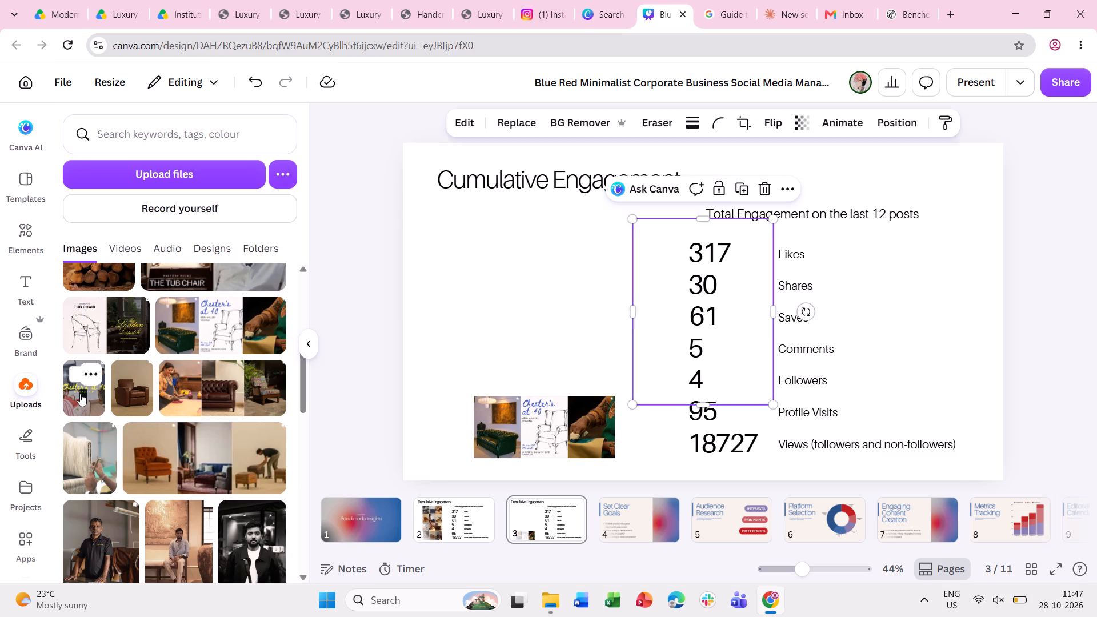
drag(654, 369, 498, 358)
drag(617, 209, 502, 316)
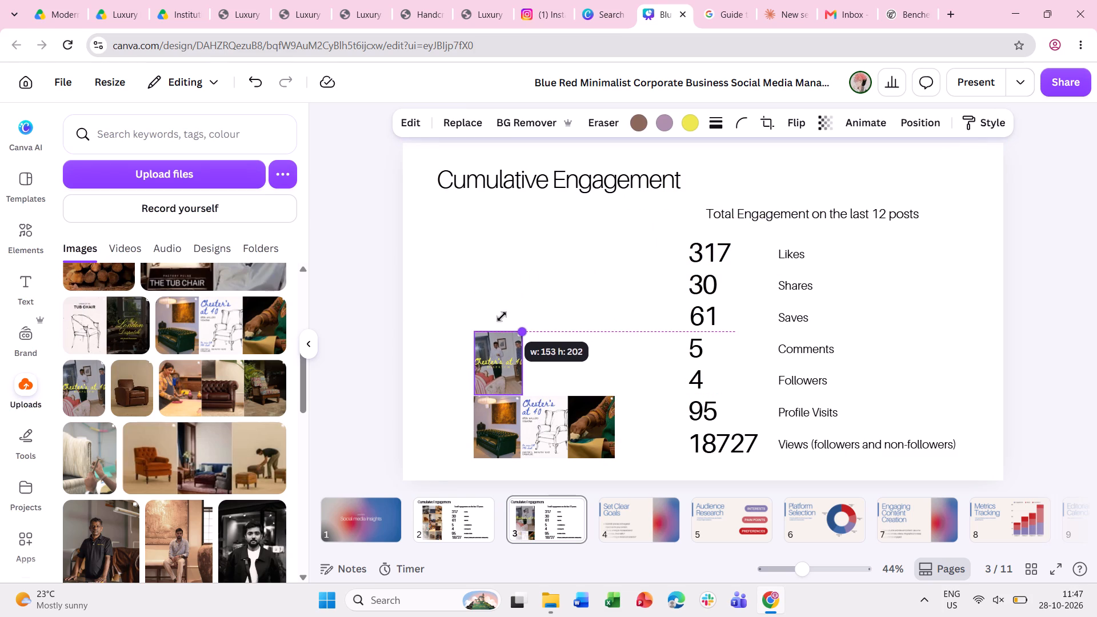
drag(502, 316, 503, 320)
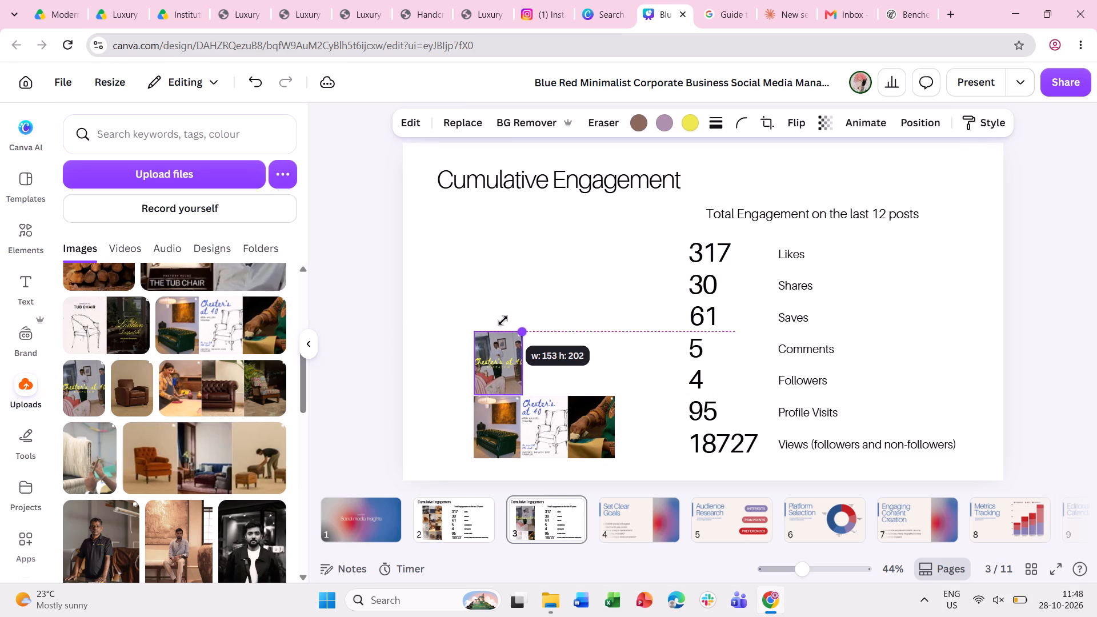
drag(503, 320, 502, 320)
click(435, 335)
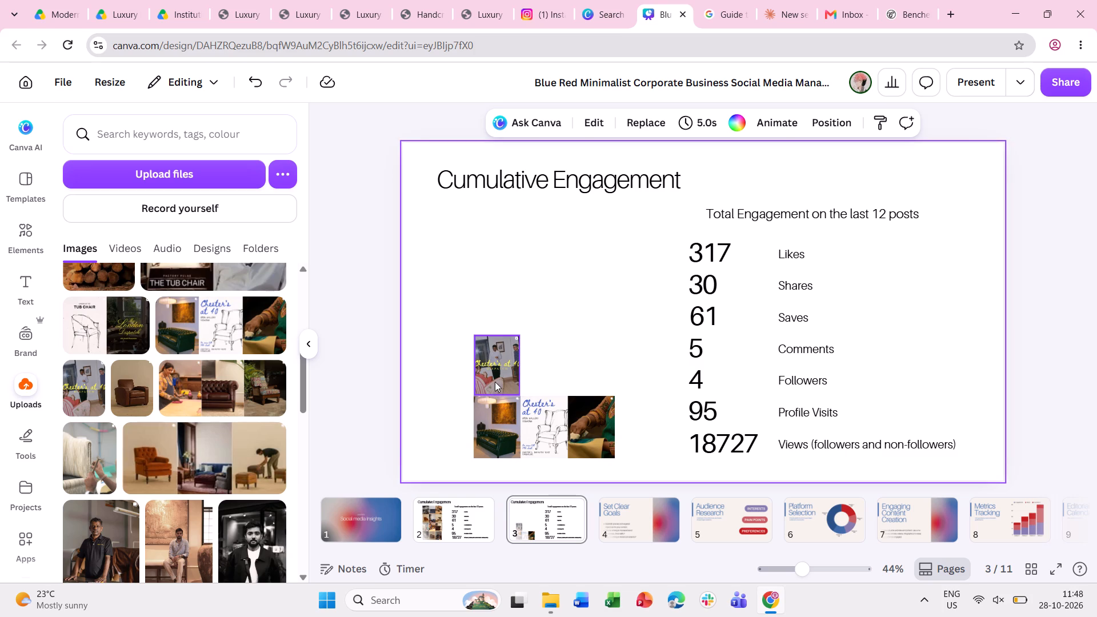
Move the Dispatch photo to the third column above the strip's embroidered-sleeve photo and fit its edges to that column.
drag(492, 379, 588, 380)
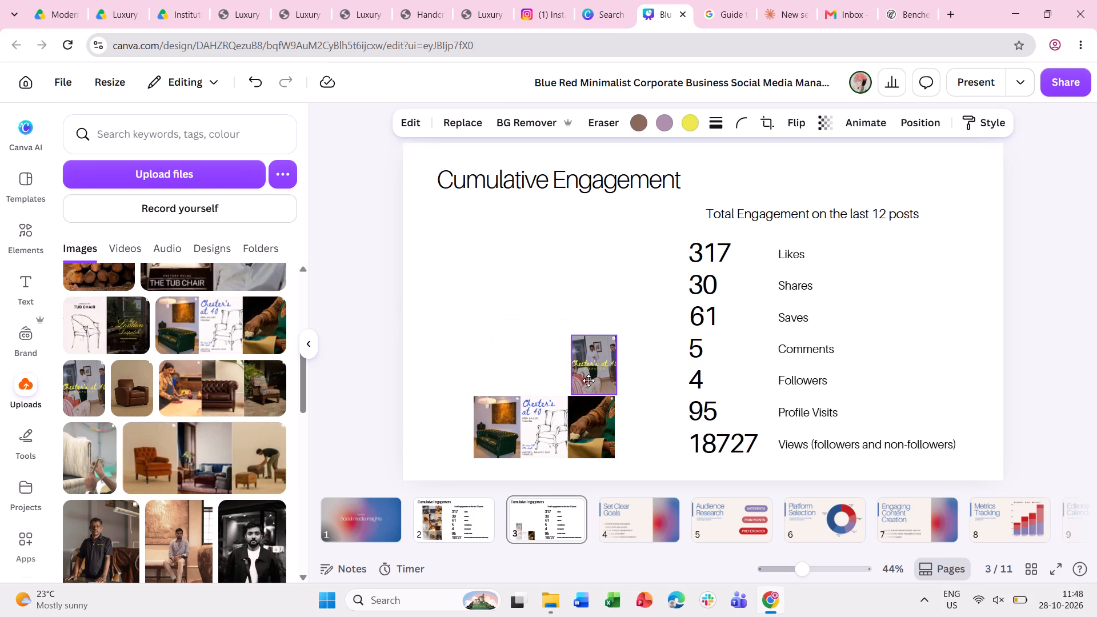
drag(588, 380, 586, 380)
key(Left)
key(Left)
key(Left)
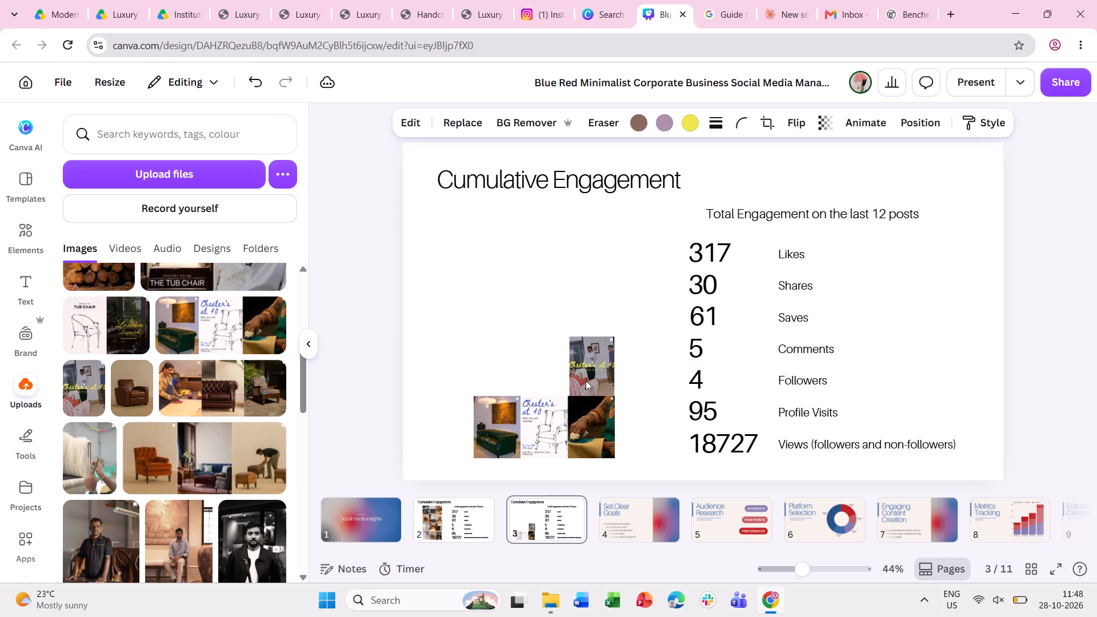
key(Left)
key(Up)
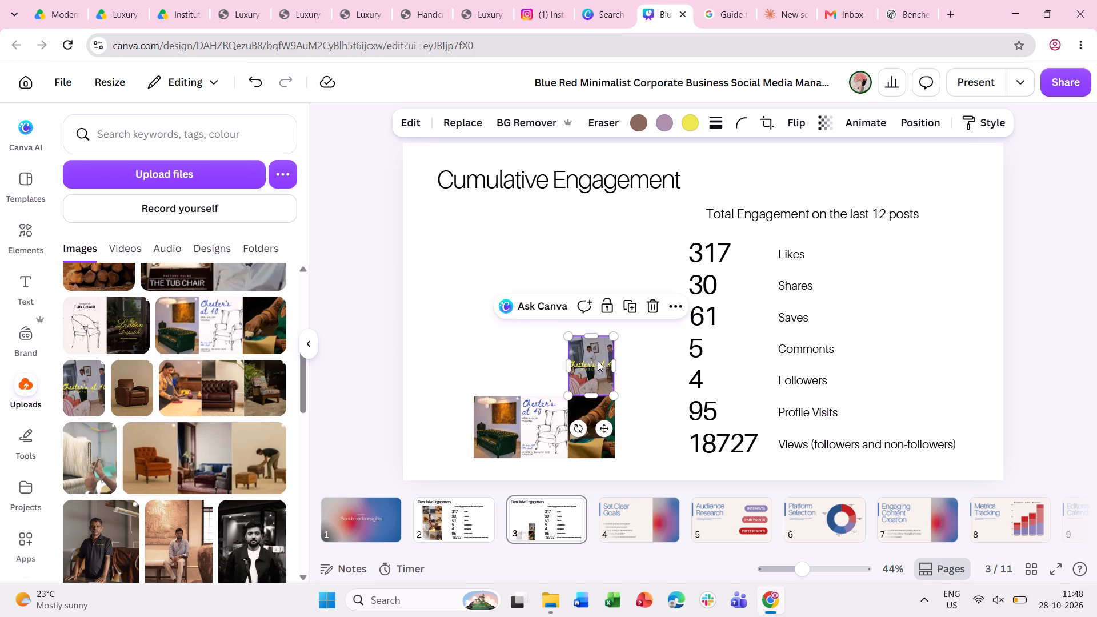
drag(589, 303, 595, 302)
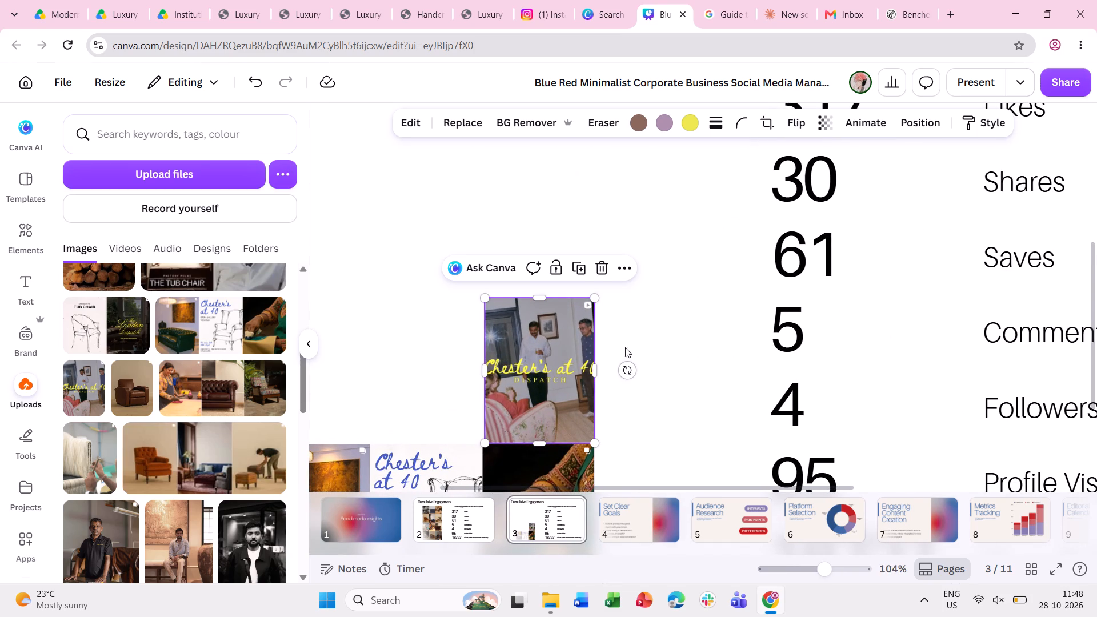
Enlarge the Dispatch photo slightly so its outer edge lines up with the embroidered-sleeve photo's column.
drag(487, 296, 482, 297)
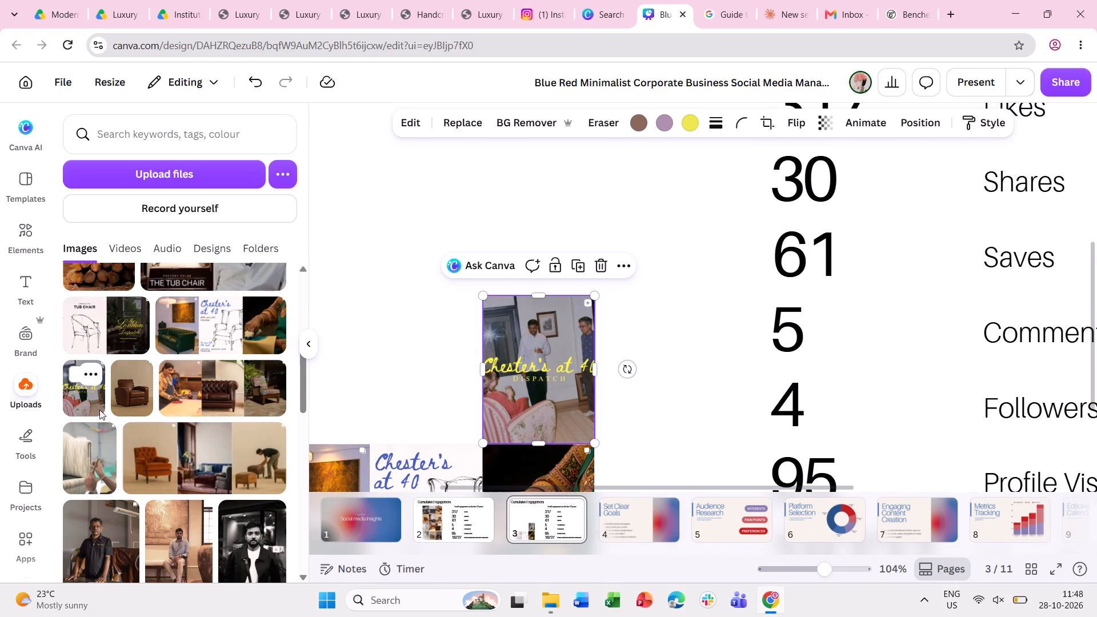
Add the uploaded Factory Pulse Tub Chair and portrait pair and fit it at about 300 × 198 into the two tiles beside the Dispatch photo.
scroll(190, 405, up, 1)
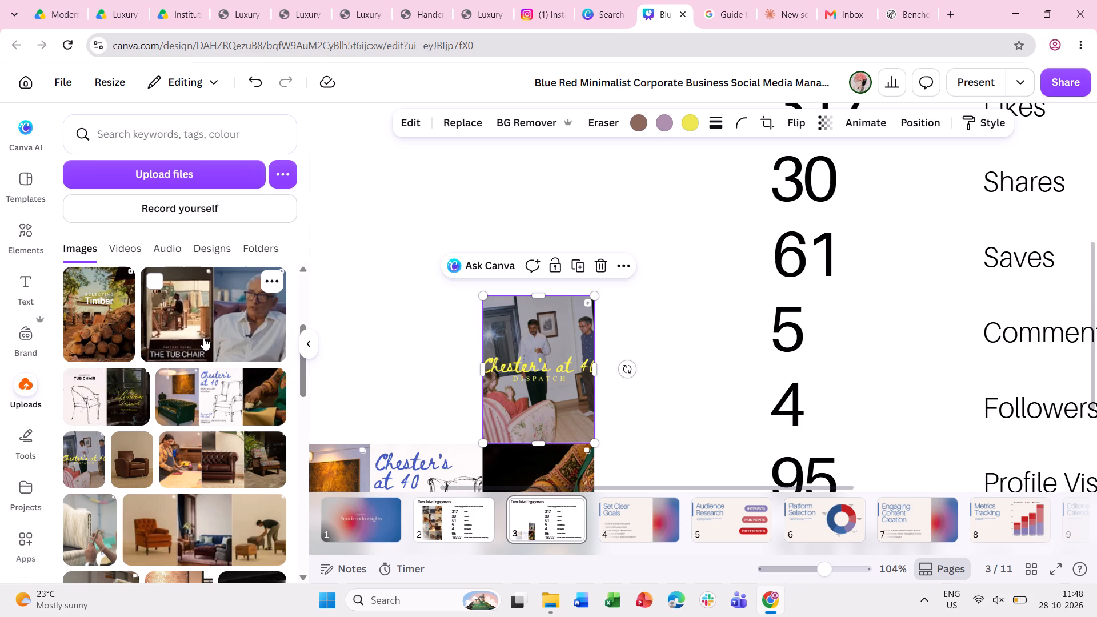
click(203, 338)
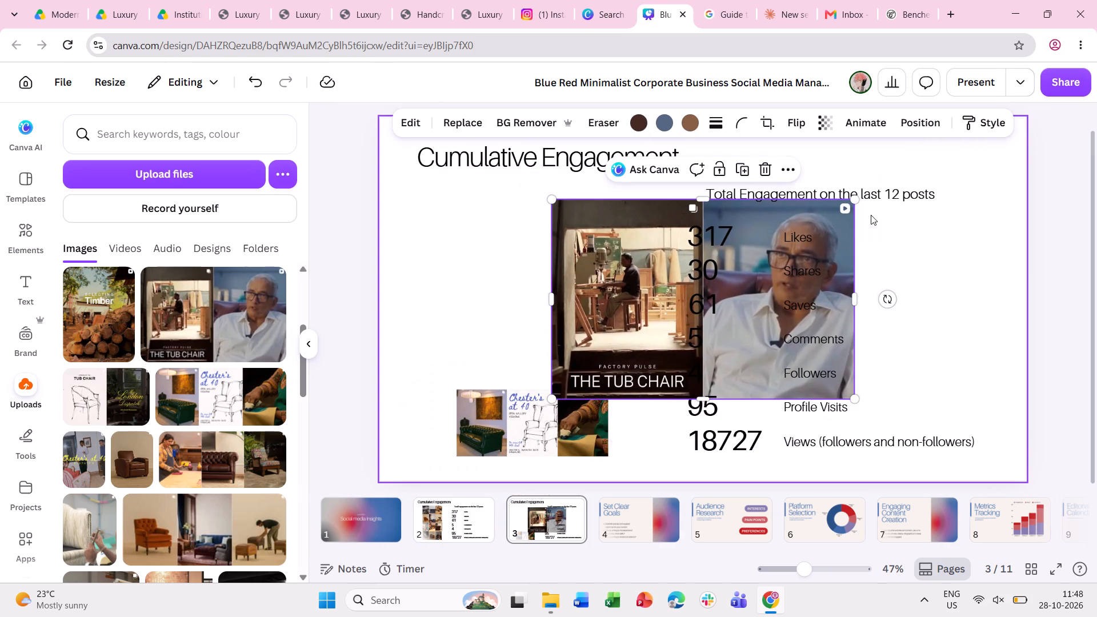
drag(856, 201, 623, 334)
drag(600, 374, 513, 357)
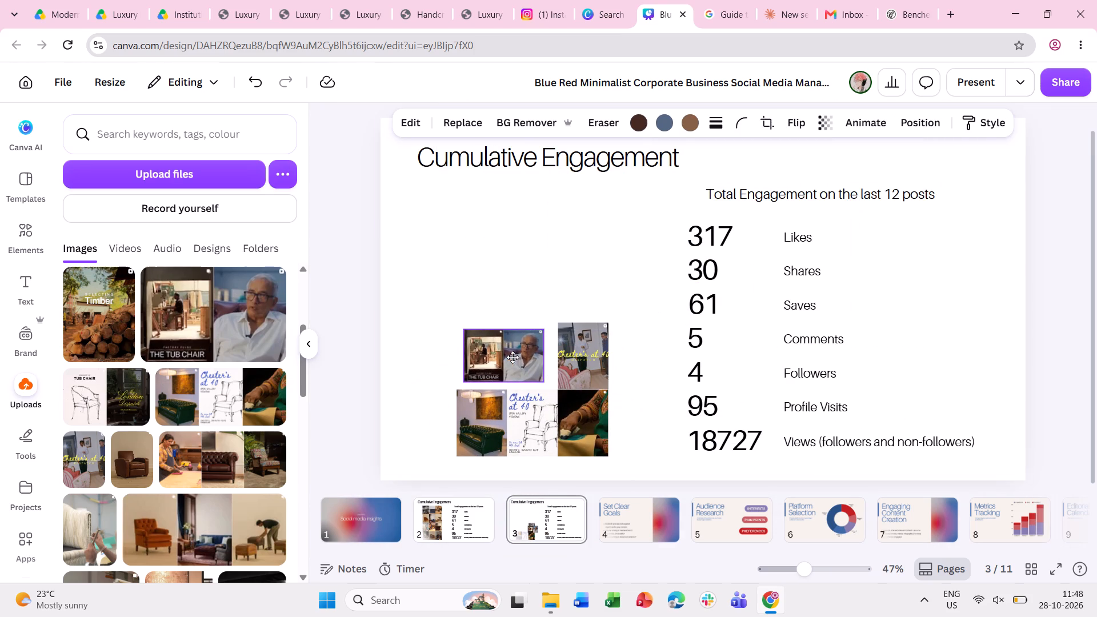
drag(513, 357, 525, 362)
drag(479, 333, 459, 330)
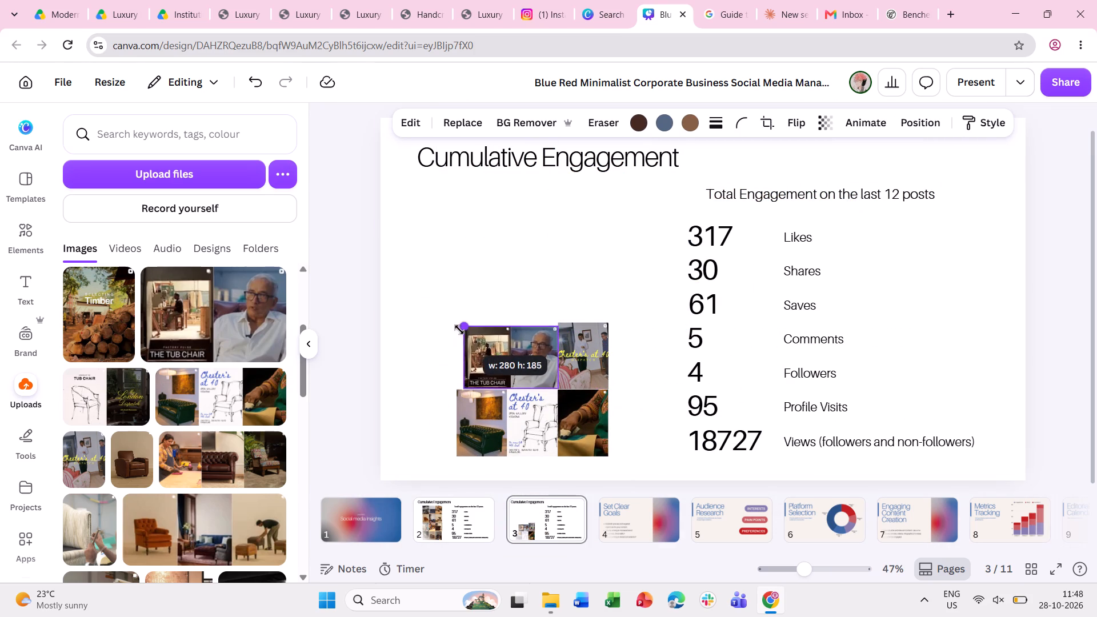
drag(459, 330, 455, 330)
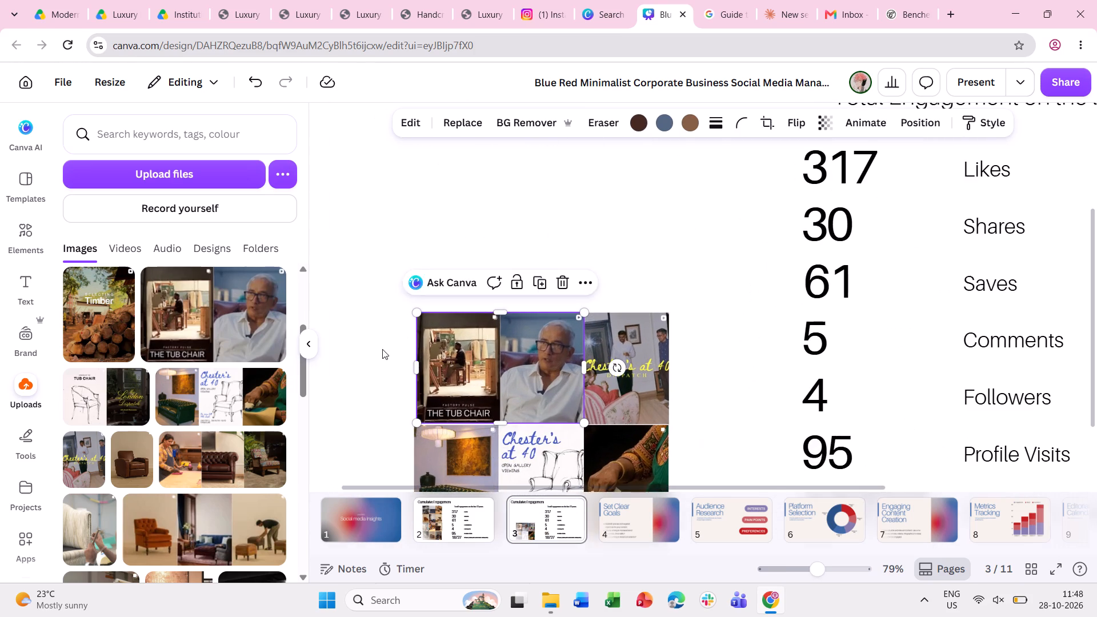
click(382, 349)
click(491, 387)
key(Left)
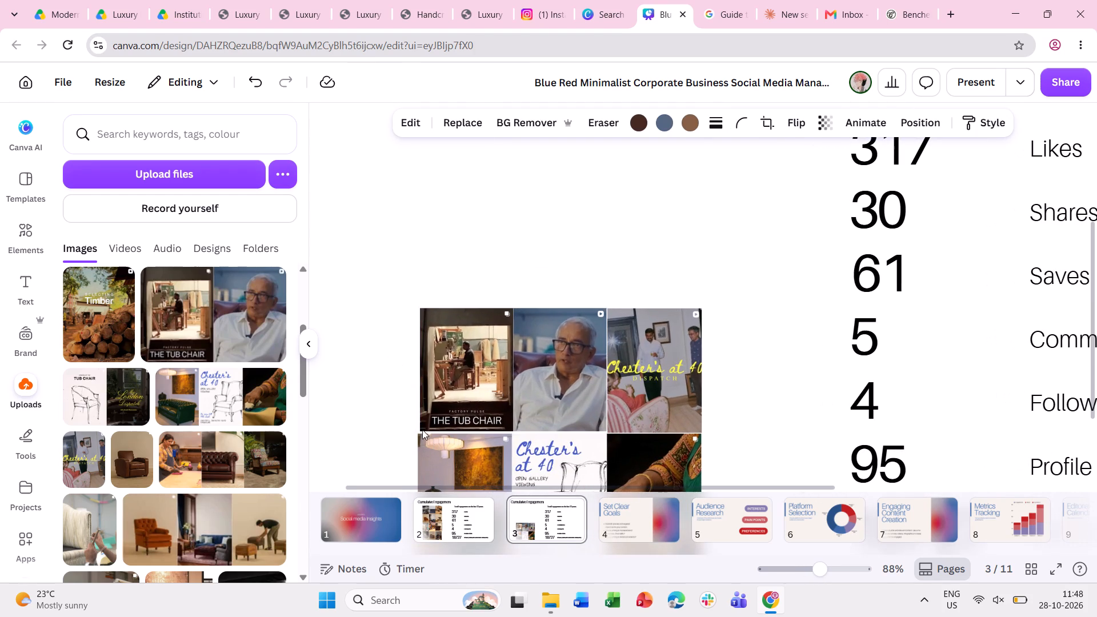
click(419, 428)
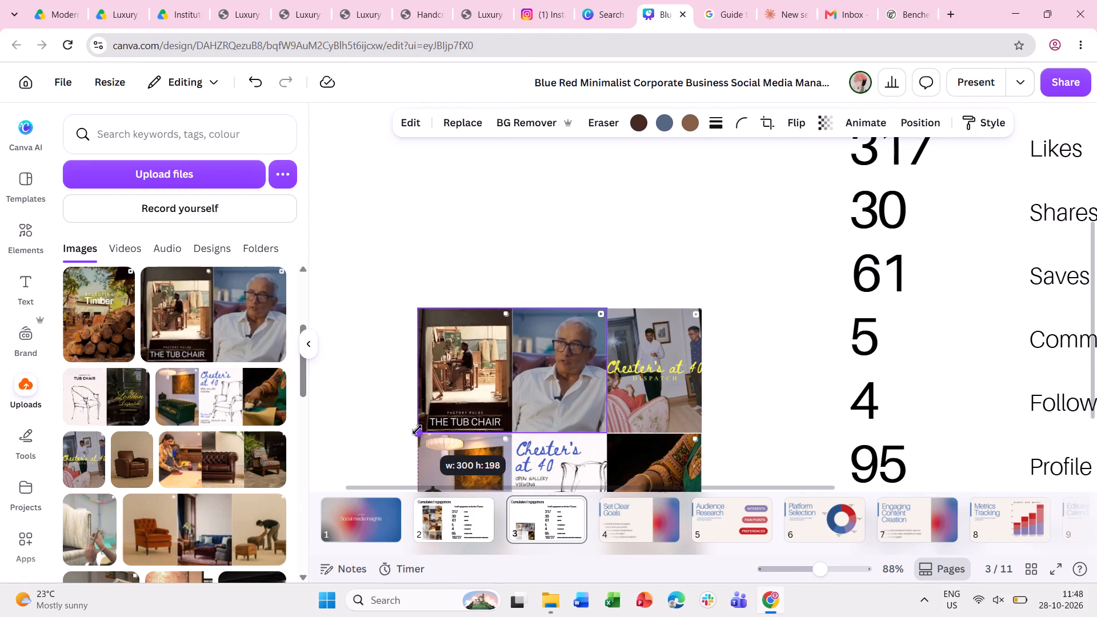
click(392, 416)
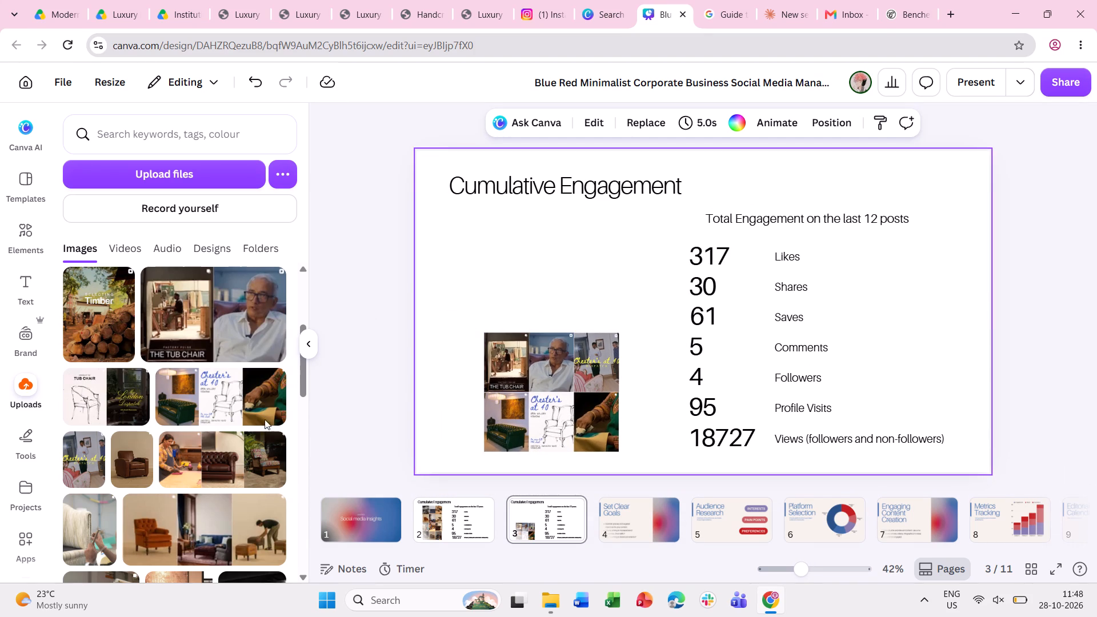
Add the uploaded Origins of the Tub Chair and My London Dispatch pair and scale it to fill columns two and three of the next row up.
click(116, 406)
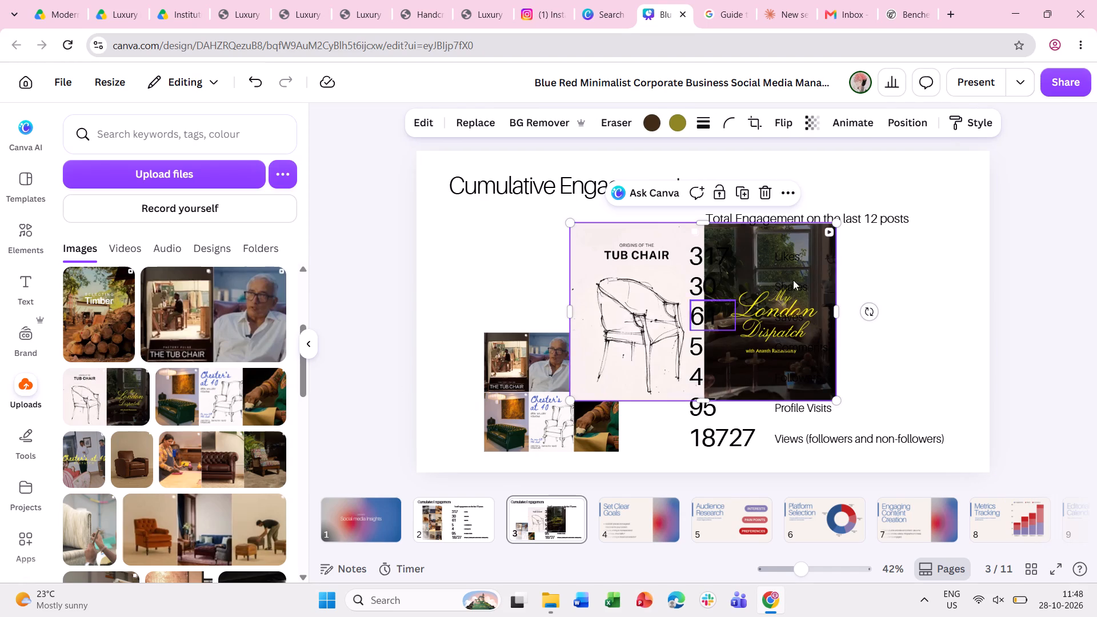
drag(836, 223, 624, 338)
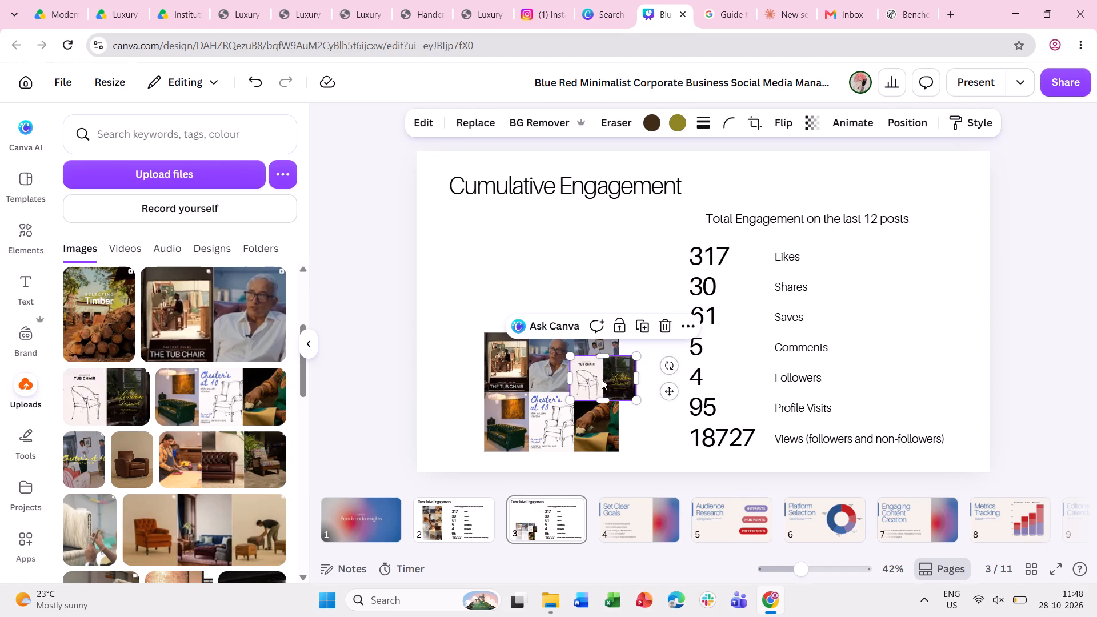
drag(602, 379, 561, 310)
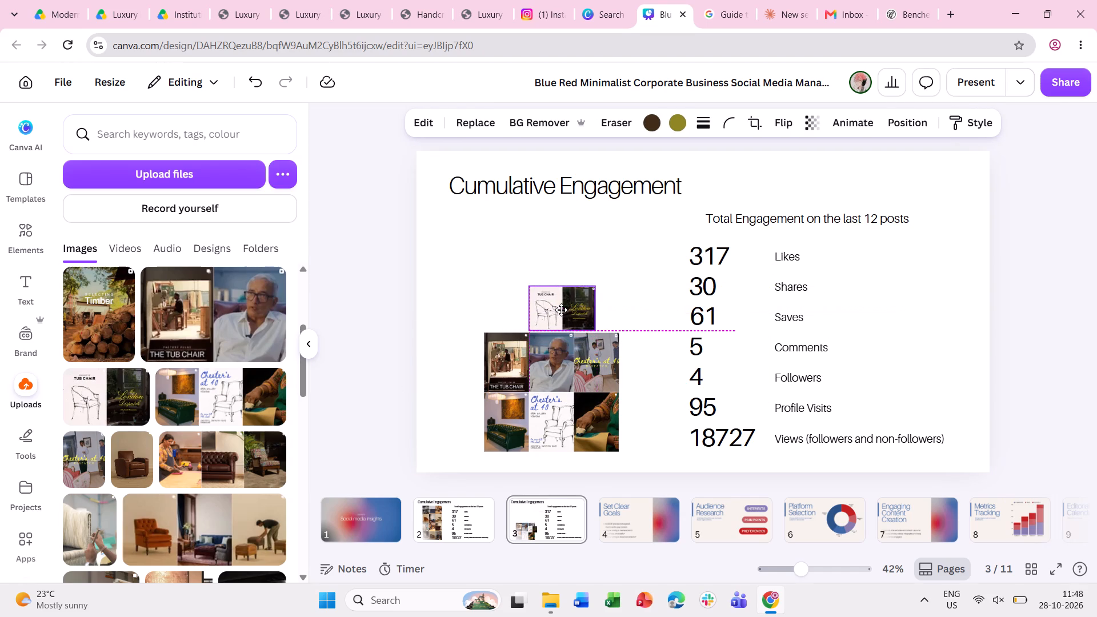
drag(561, 310, 561, 311)
drag(596, 288, 615, 281)
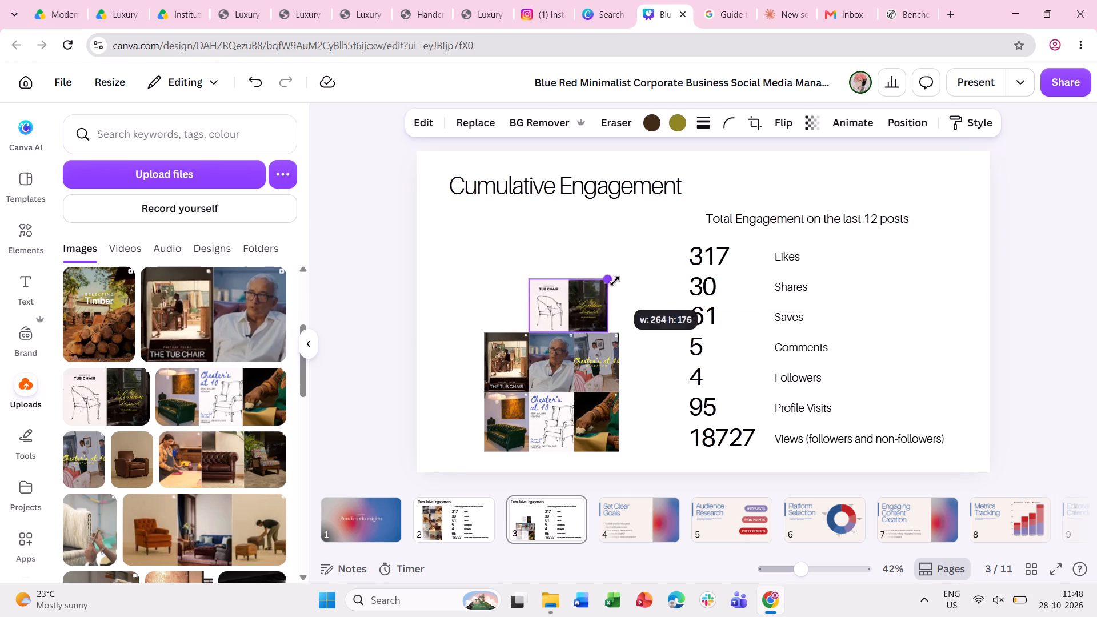
drag(615, 281, 622, 278)
click(656, 307)
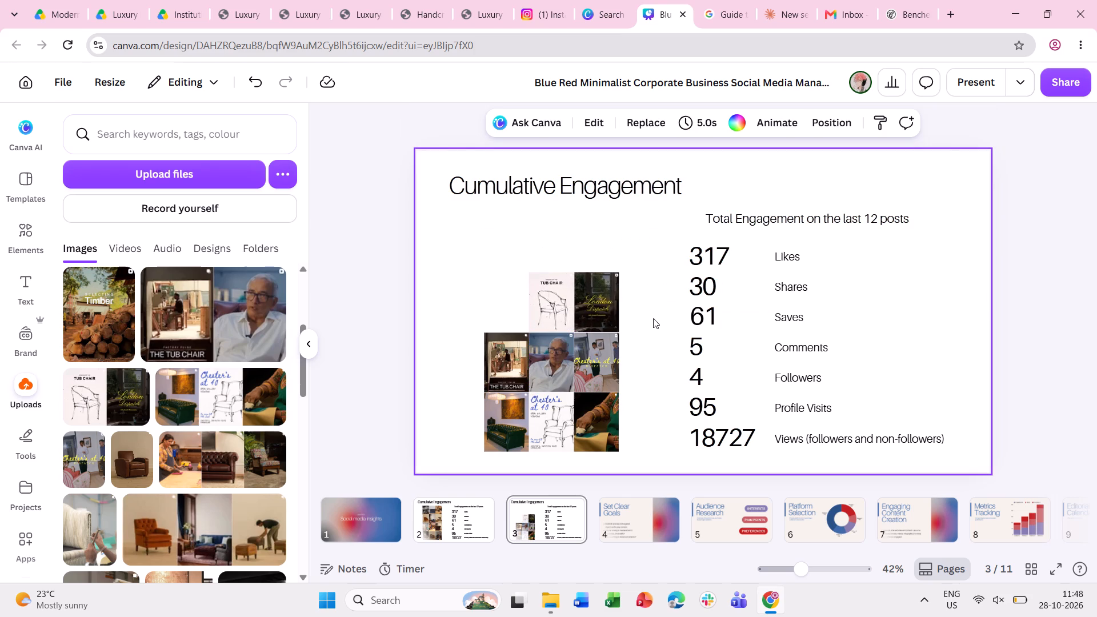
Add the uploaded Timber photo and fit it at about 150 × 198 into the first column beside the Origins of the Tub Chair tile.
click(107, 331)
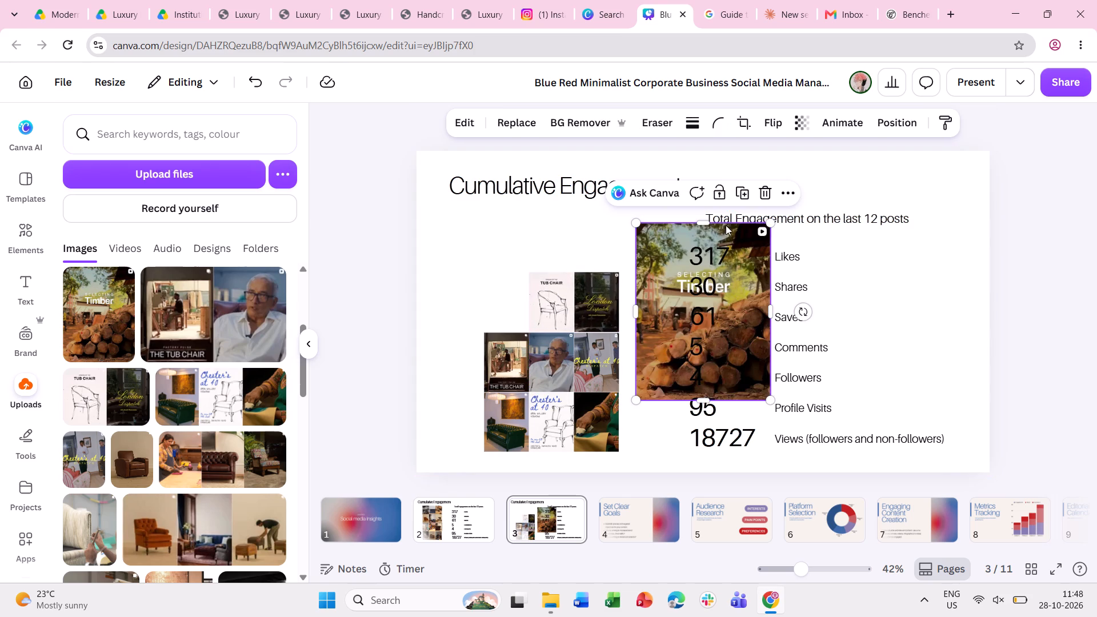
drag(774, 226, 683, 289)
drag(656, 349, 457, 278)
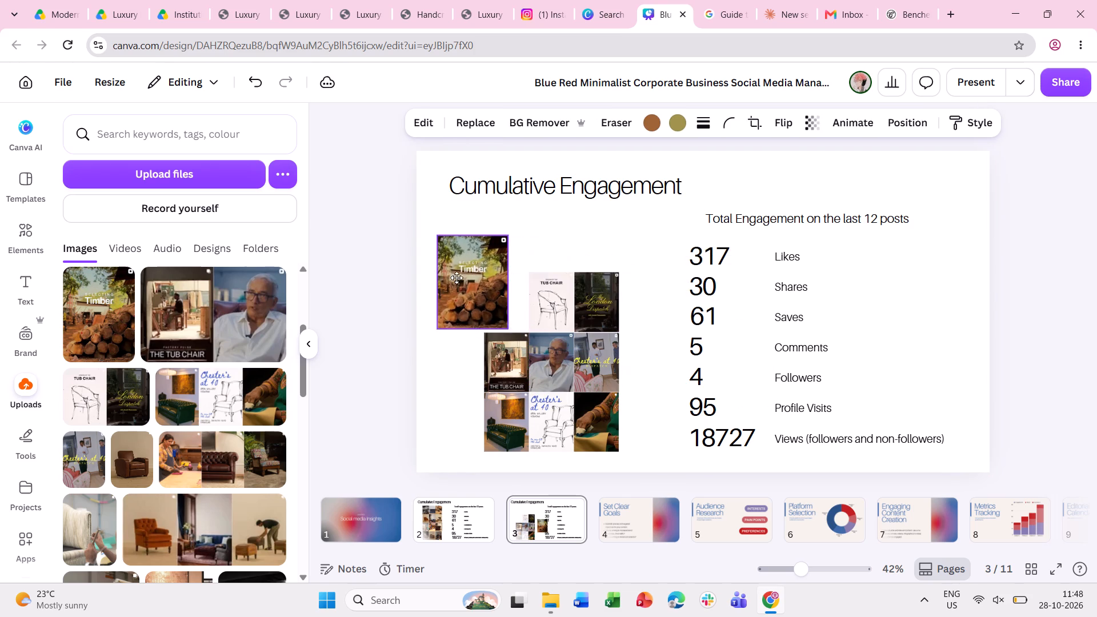
drag(457, 278, 477, 280)
drag(457, 239, 471, 255)
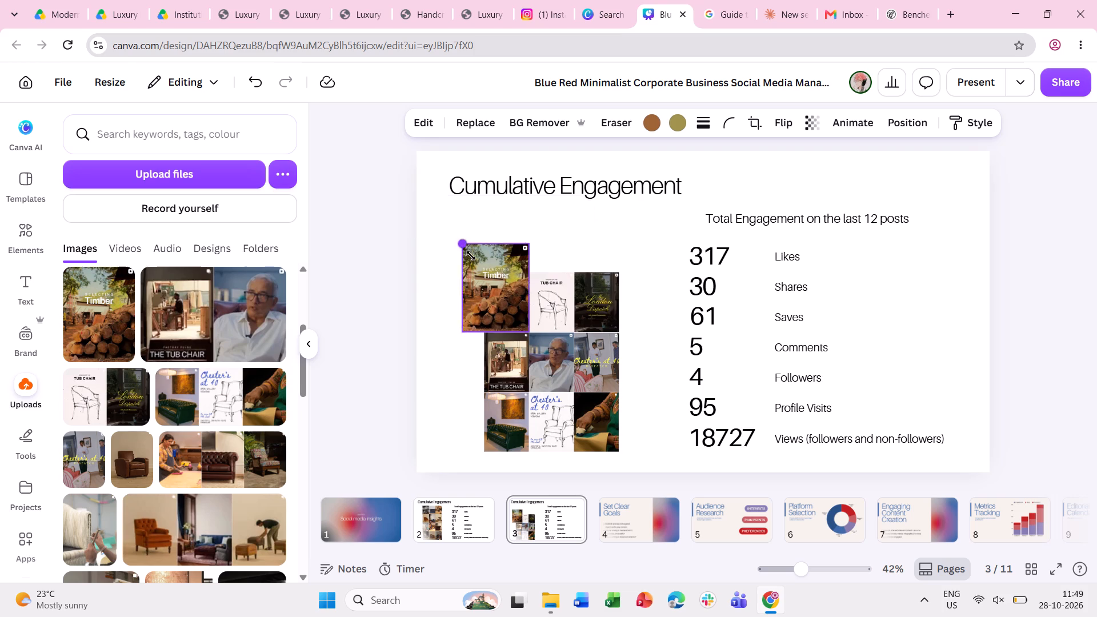
drag(471, 255, 483, 277)
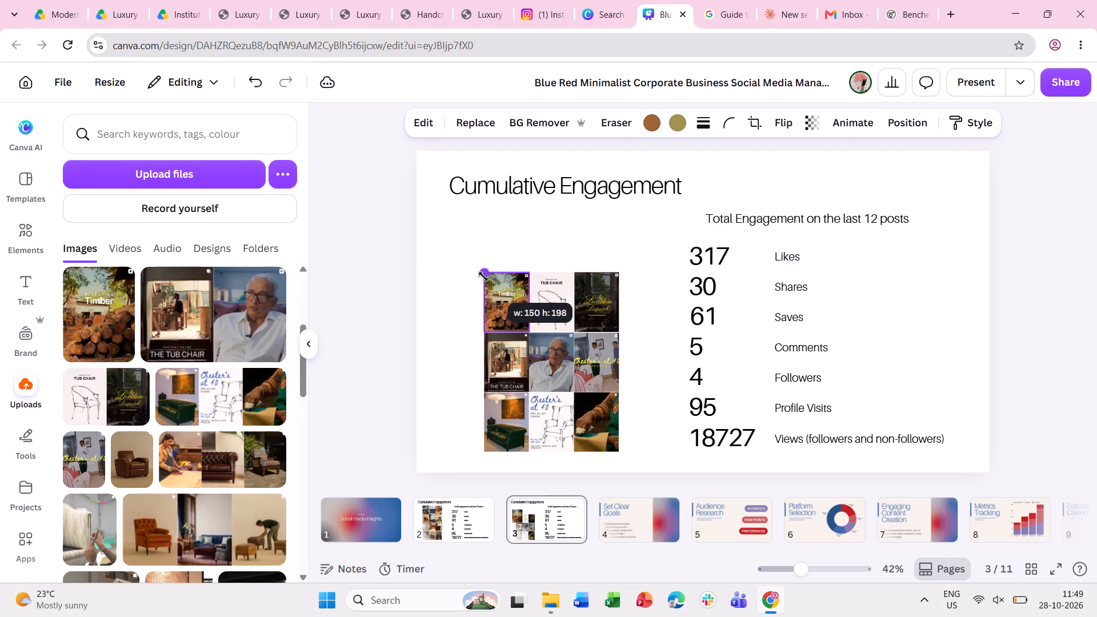
drag(483, 277, 483, 277)
click(461, 274)
Add the uploaded three-photo Moving In strip and scale it to the grid's full width, about 451 × 200.
scroll(237, 362, up, 1)
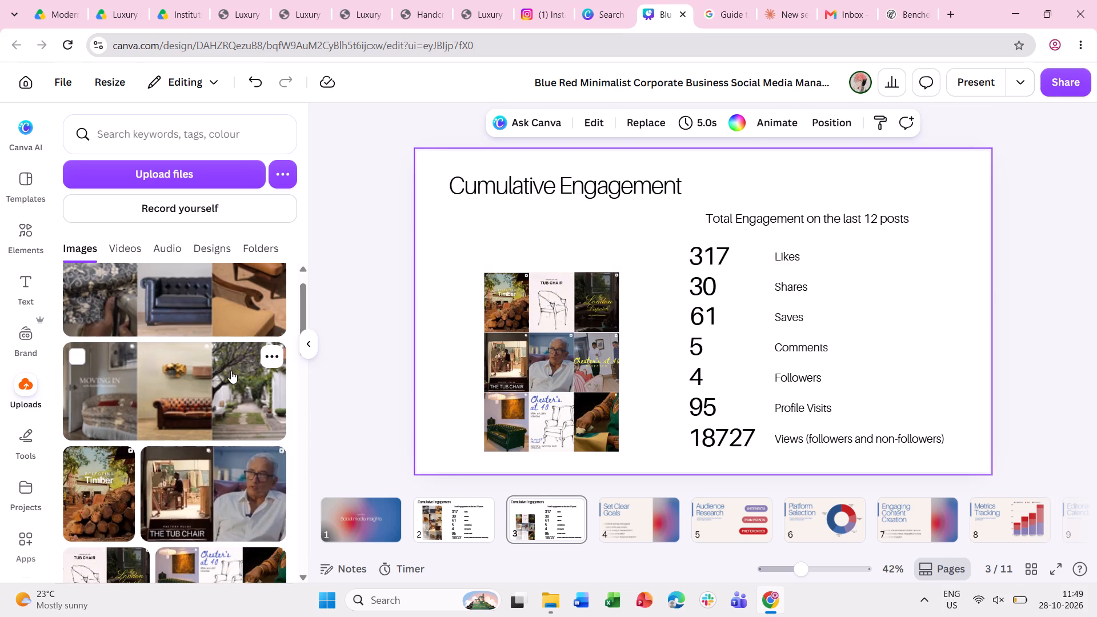
scroll(231, 371, up, 1)
click(235, 411)
drag(610, 314, 570, 237)
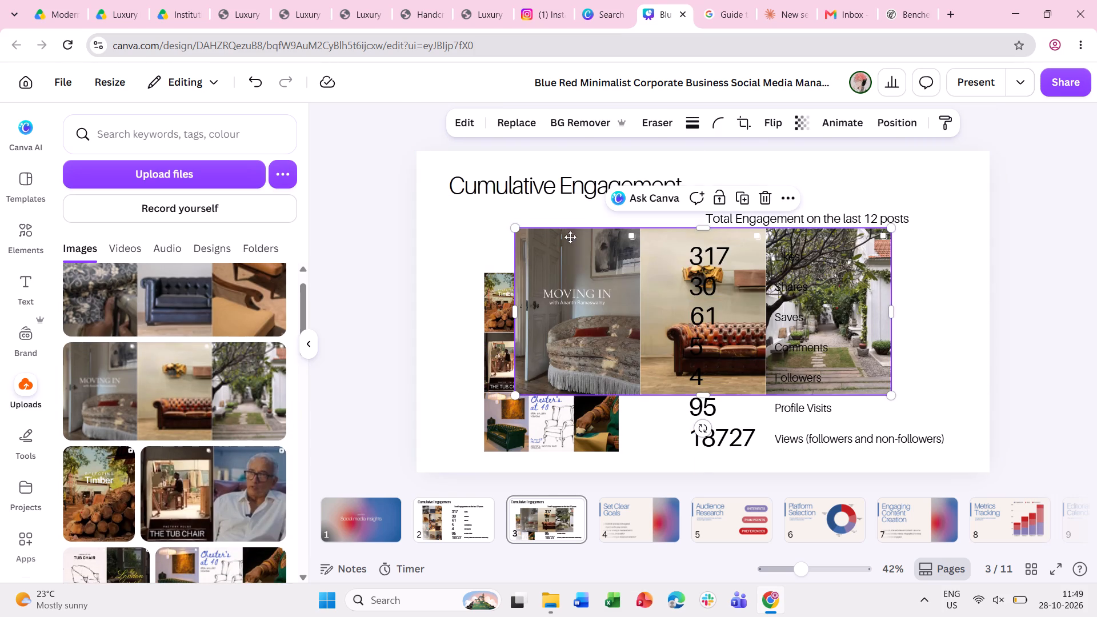
drag(570, 237, 583, 305)
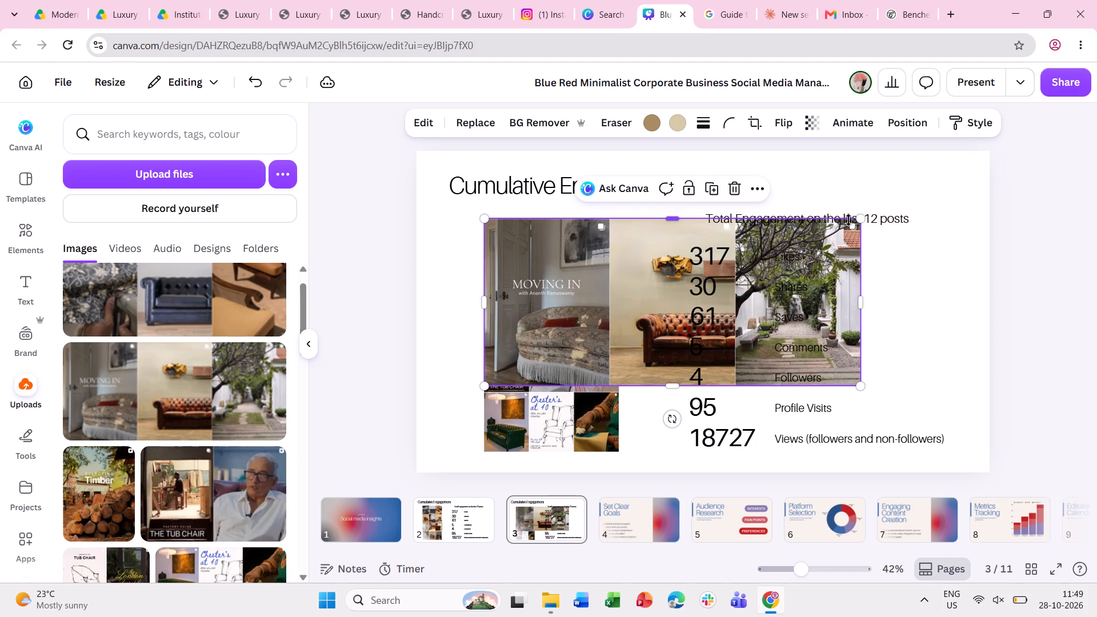
drag(858, 220, 611, 319)
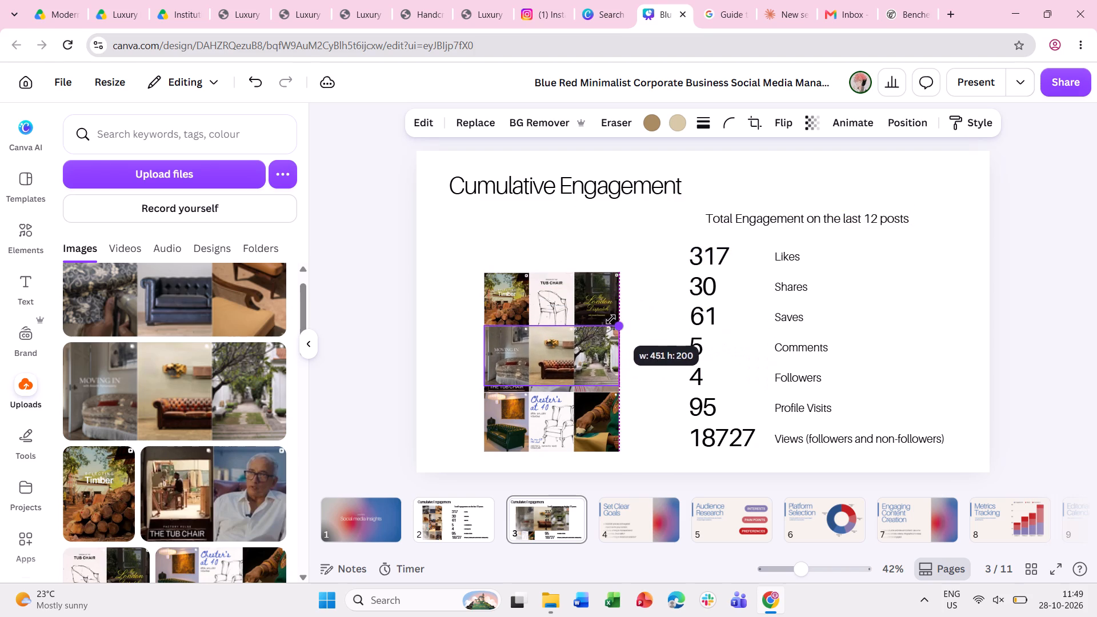
drag(611, 319, 611, 319)
Move the Moving In strip above the Timber row as the grid's top row and nudge it flush with that row.
drag(587, 360, 593, 245)
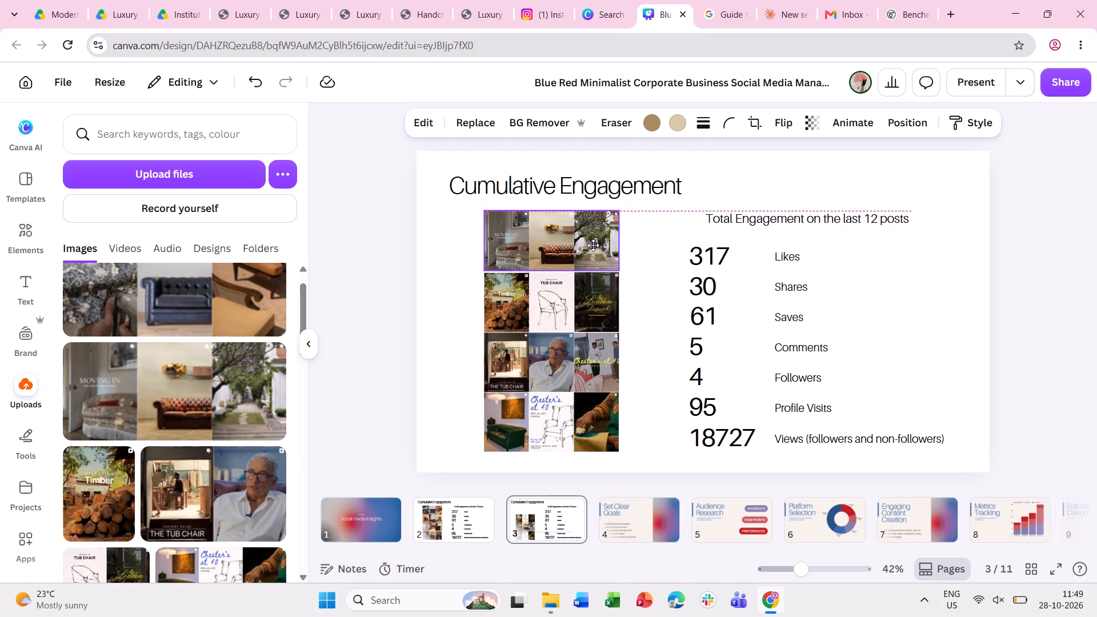
drag(593, 245, 594, 245)
key(Down)
key(Down)
key(Down)
key(Down)
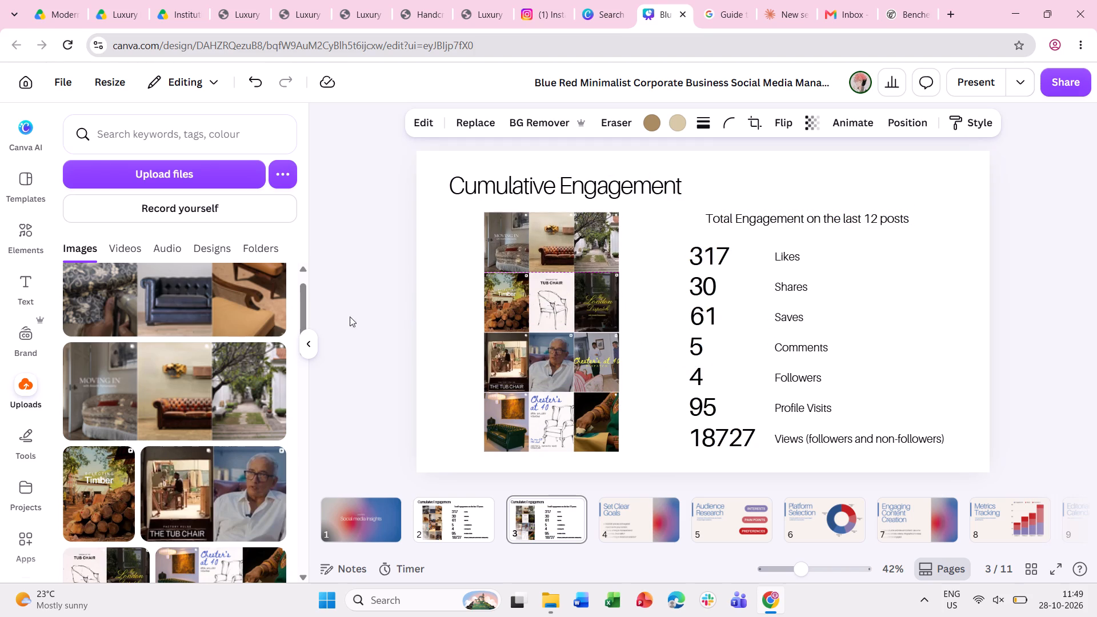
key(Up)
click(441, 283)
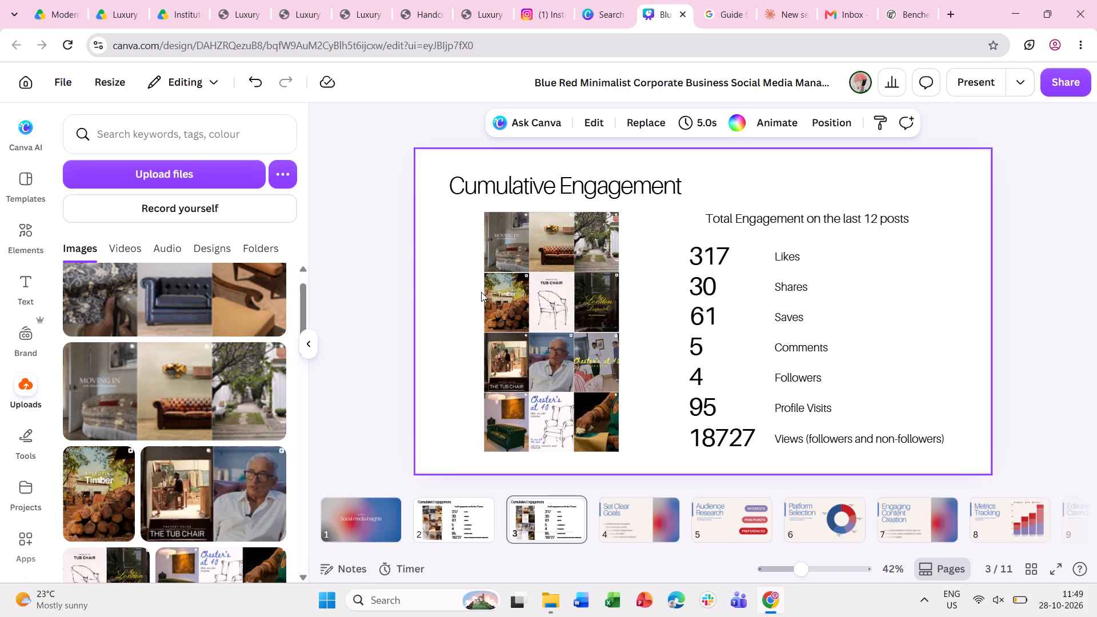
Reword the subtitle to "Total Engagement on the latest 12 posts" and widen its text box to fit one line.
double_click(861, 221)
click(861, 221)
key(BackSpace)
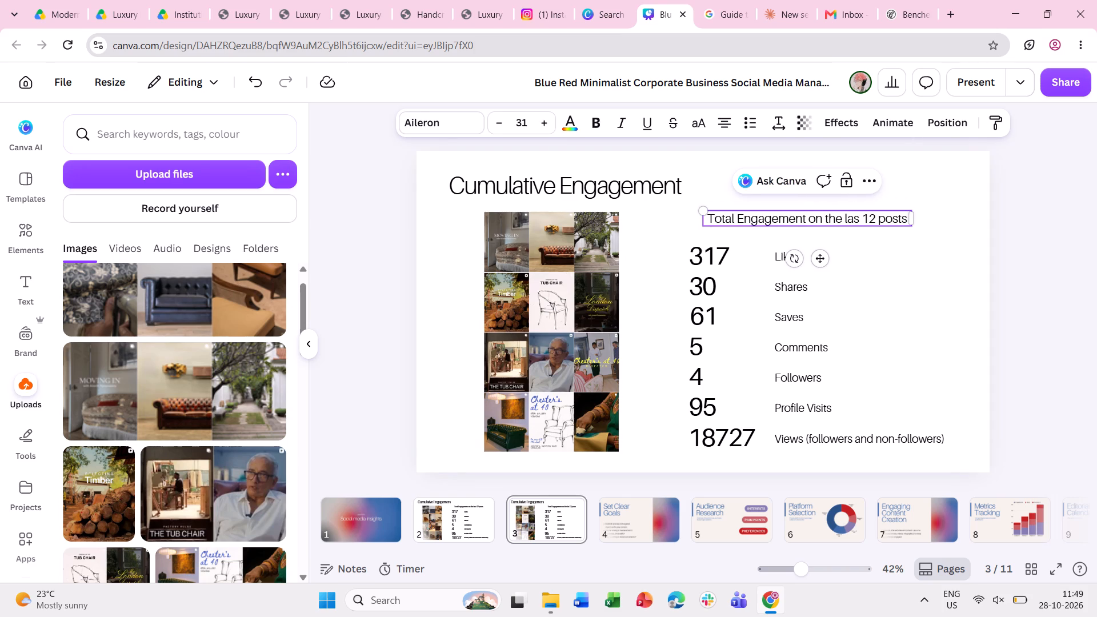
key(BackSpace)
text(test)
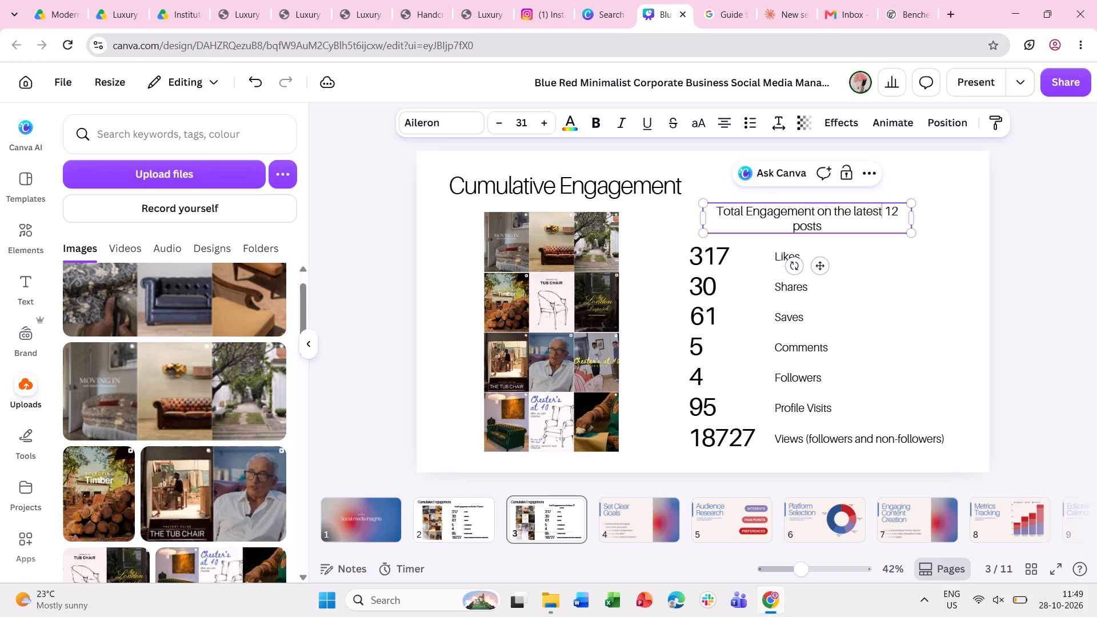
drag(916, 222, 930, 220)
click(1019, 278)
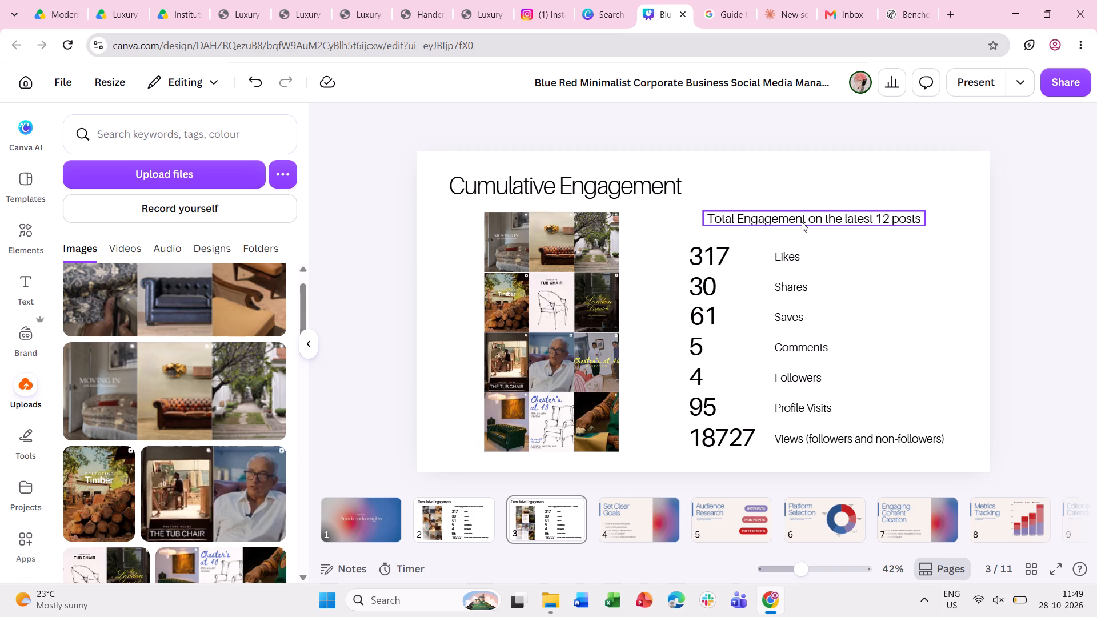
Open the Likes figure for editing.
click(718, 261)
click(718, 261)
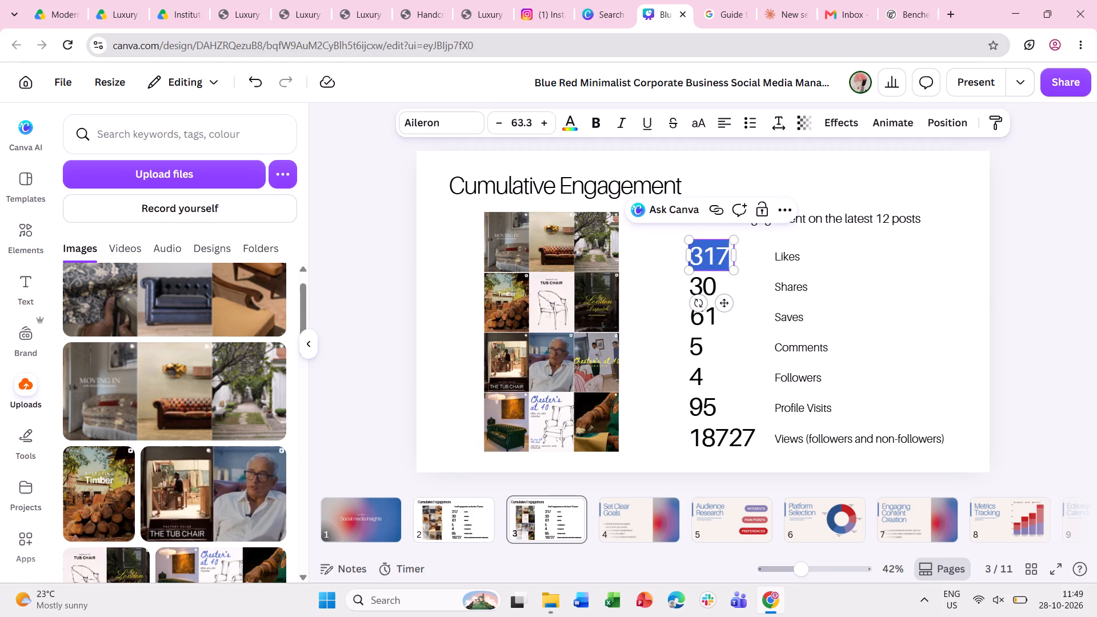
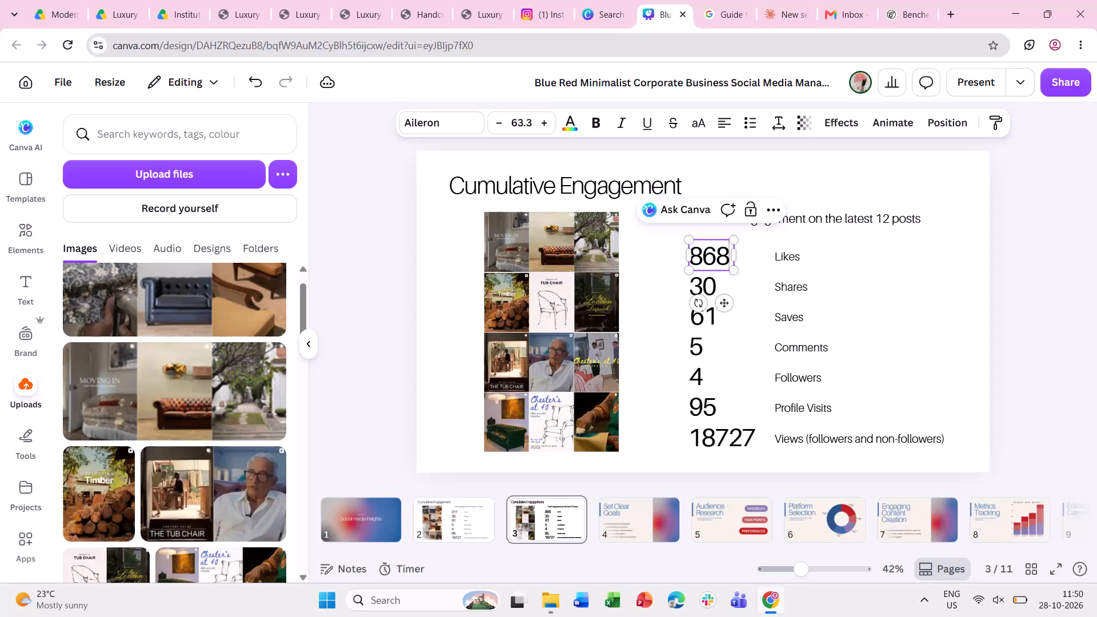
Set the Shares figure to 121 on the Cumulative Engagement slide for the latest 12 posts.
click(465, 534)
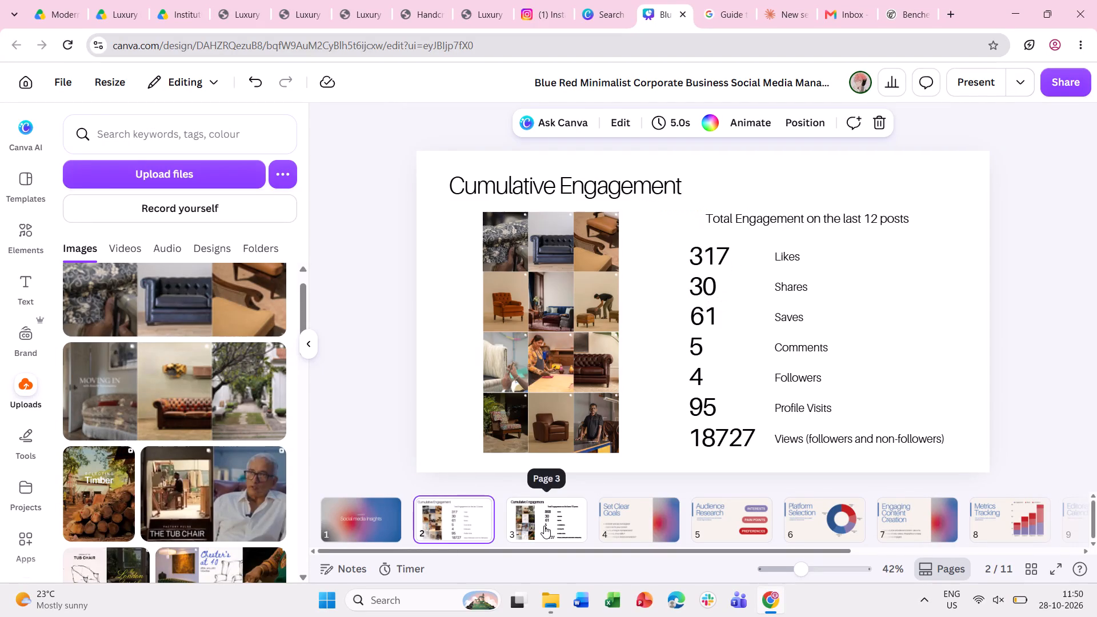
click(544, 526)
click(1020, 309)
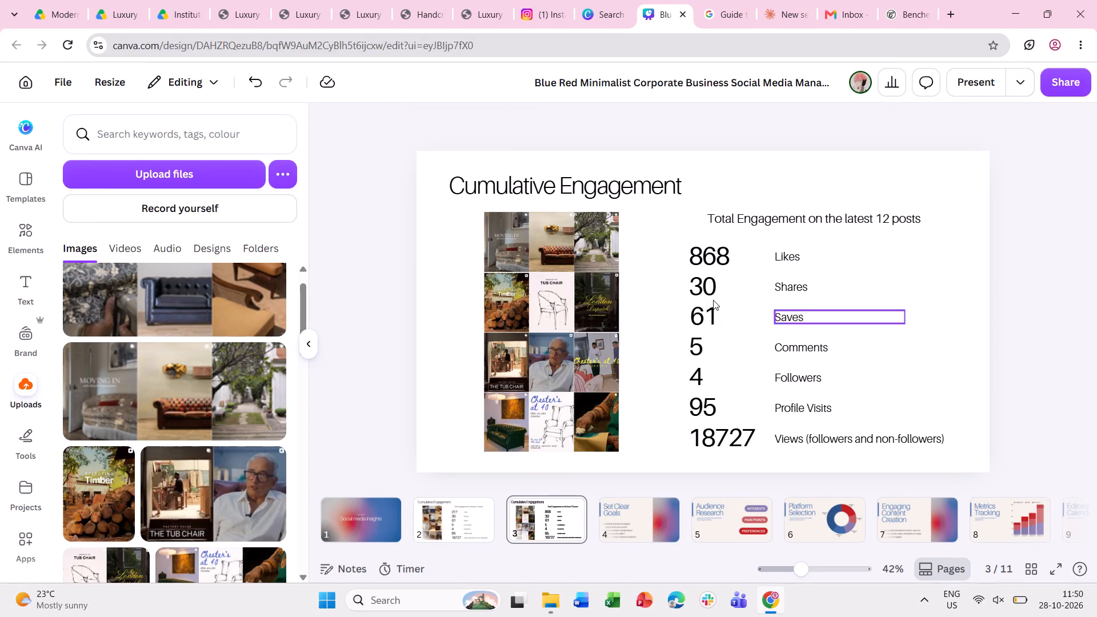
double_click(707, 291)
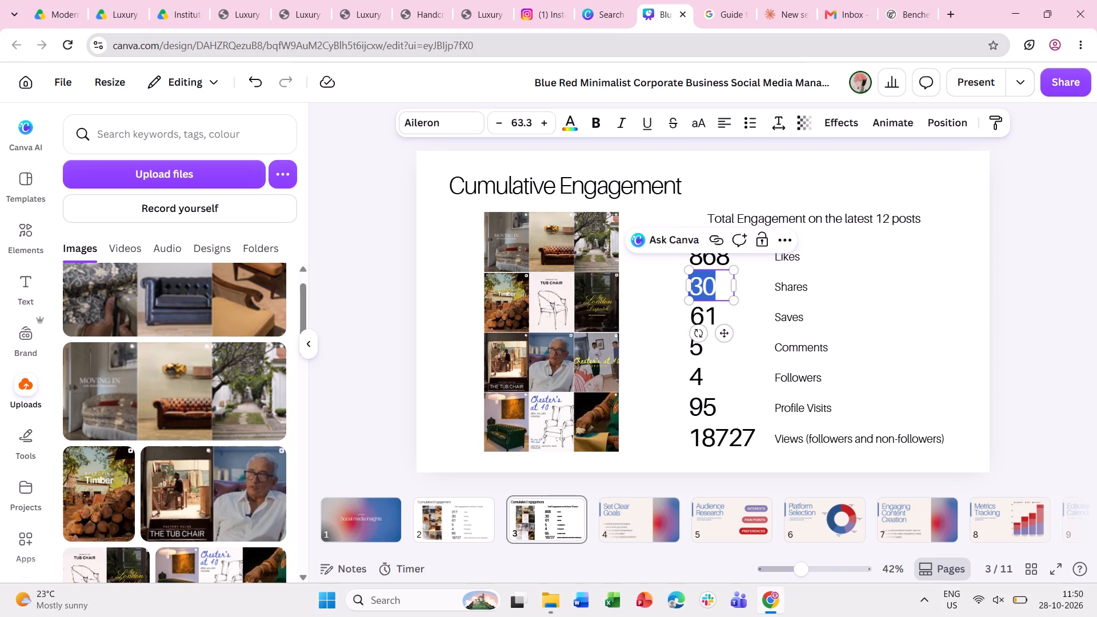
text(121)
Open the Saves figure on the same slide for editing.
double_click(710, 308)
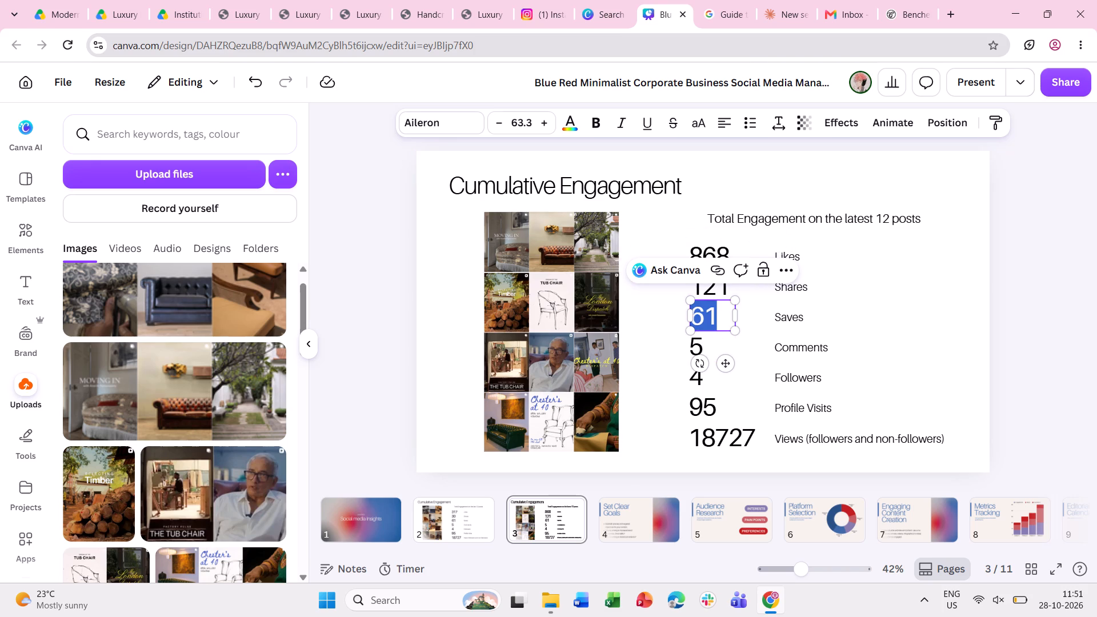
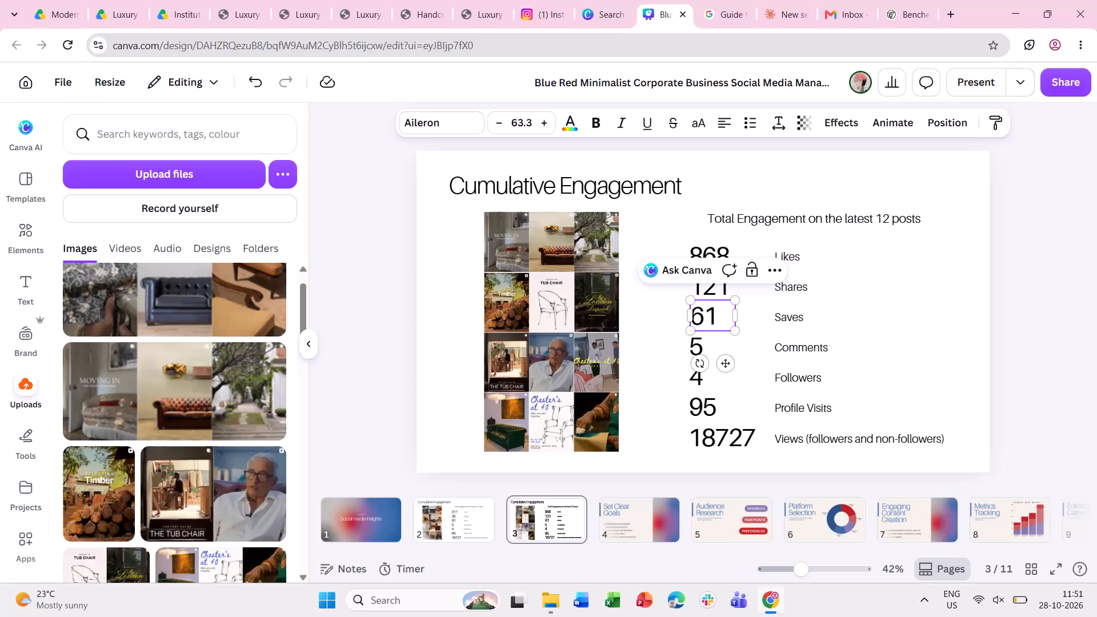
Set the Saves figure to 60 on the Cumulative Engagement slide for the latest 12 posts.
key(BackSpace)
key(0)
click(1007, 314)
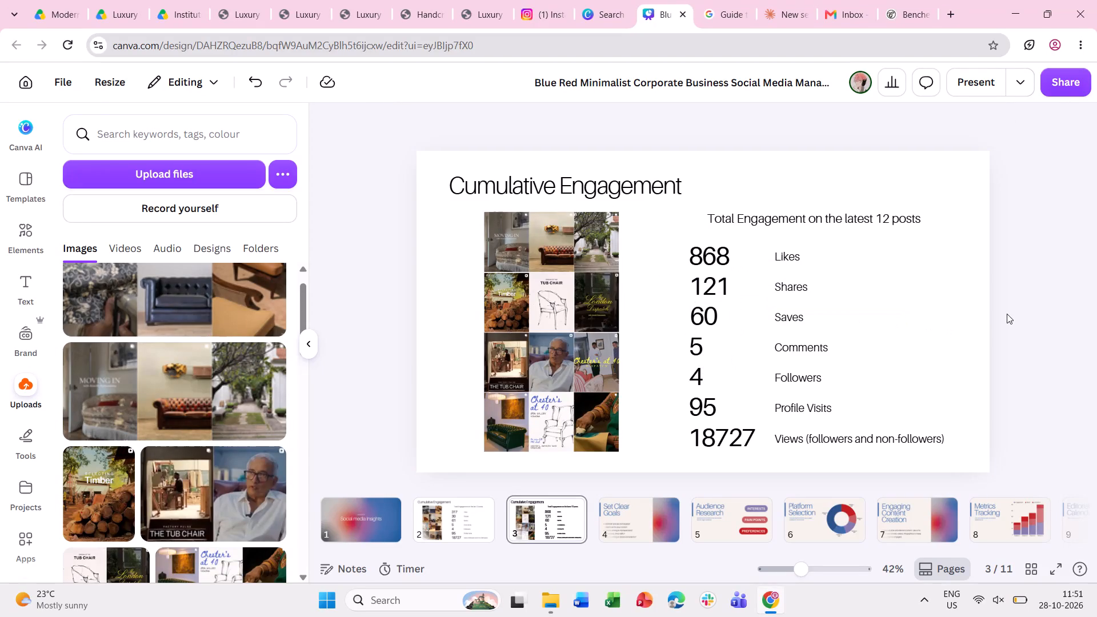
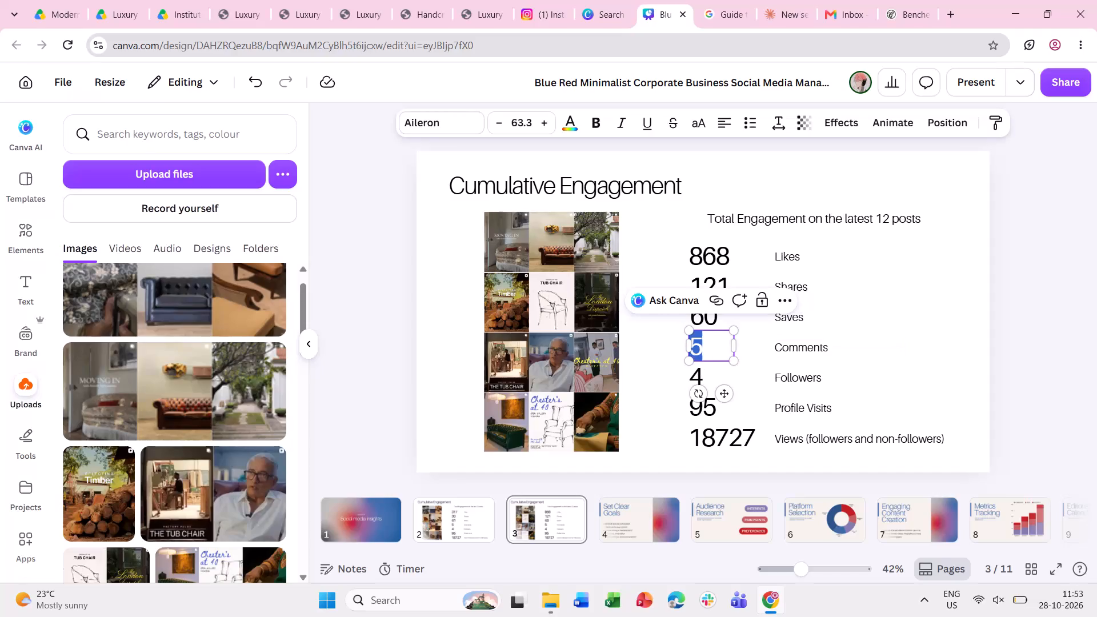
Set the Comments figure to 32 on the Cumulative Engagement slide for the latest 12 posts.
text(32)
click(992, 331)
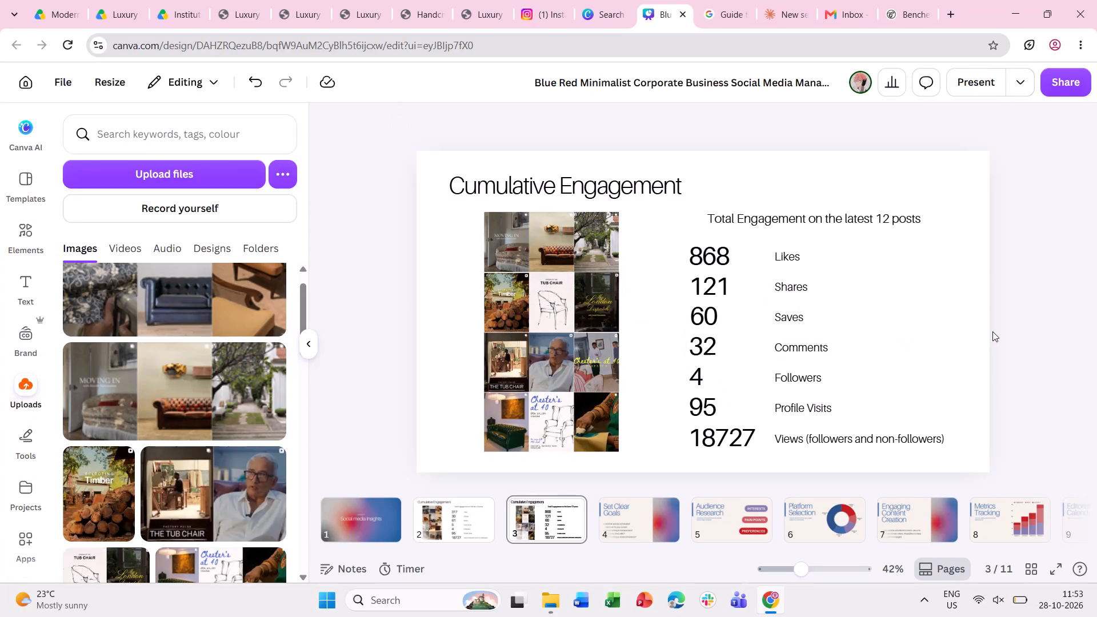
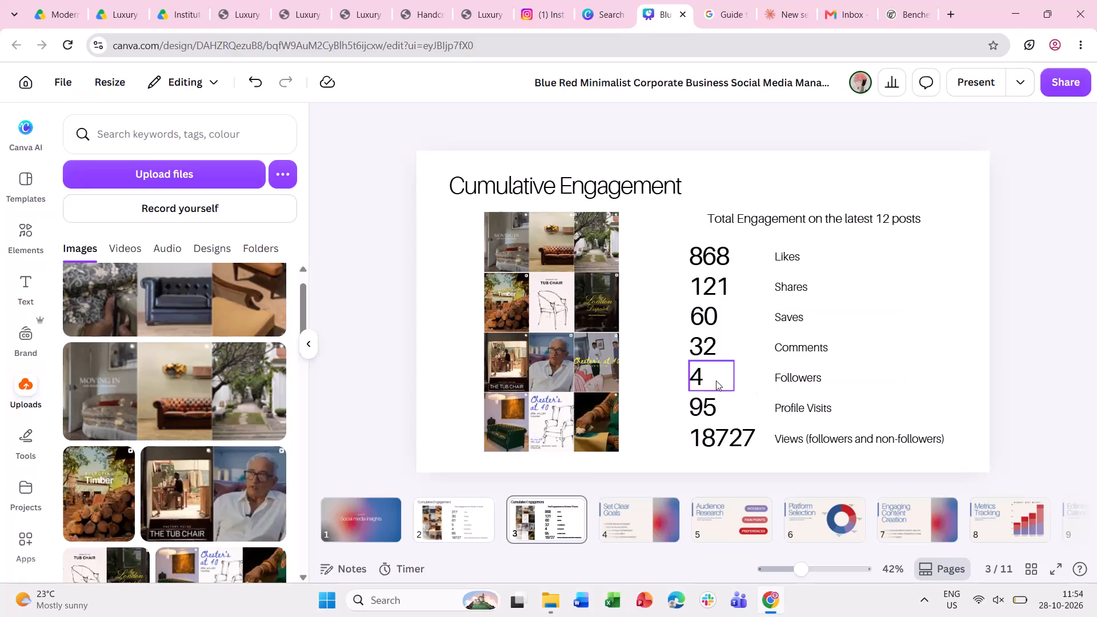
Set the Followers figure to 43 on the Cumulative Engagement slide for the latest 12 posts.
double_click(716, 380)
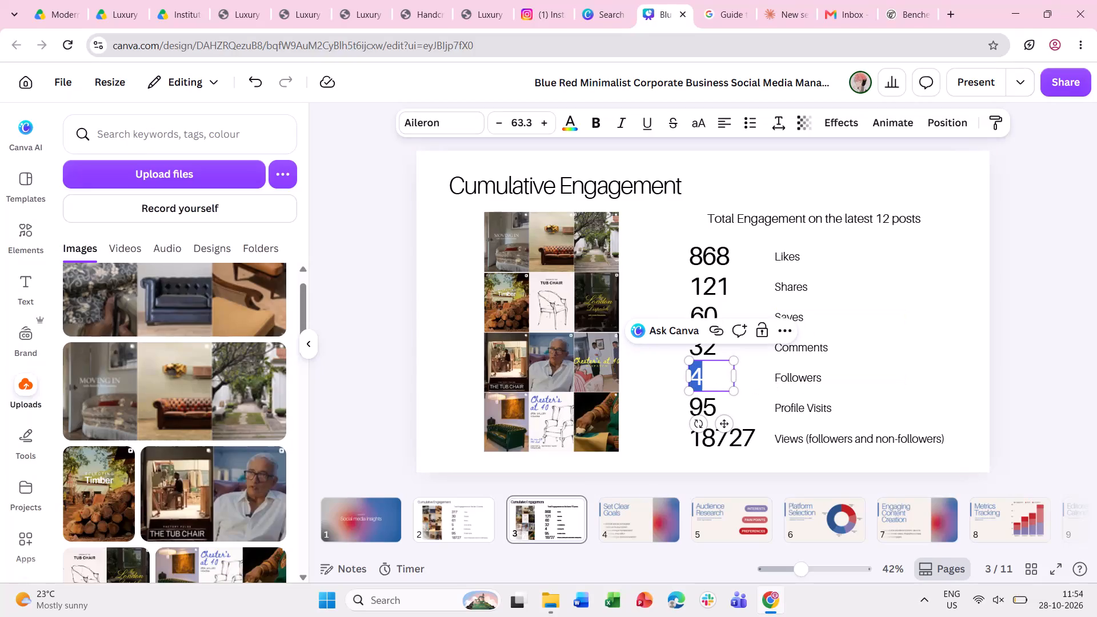
click(716, 380)
key(3)
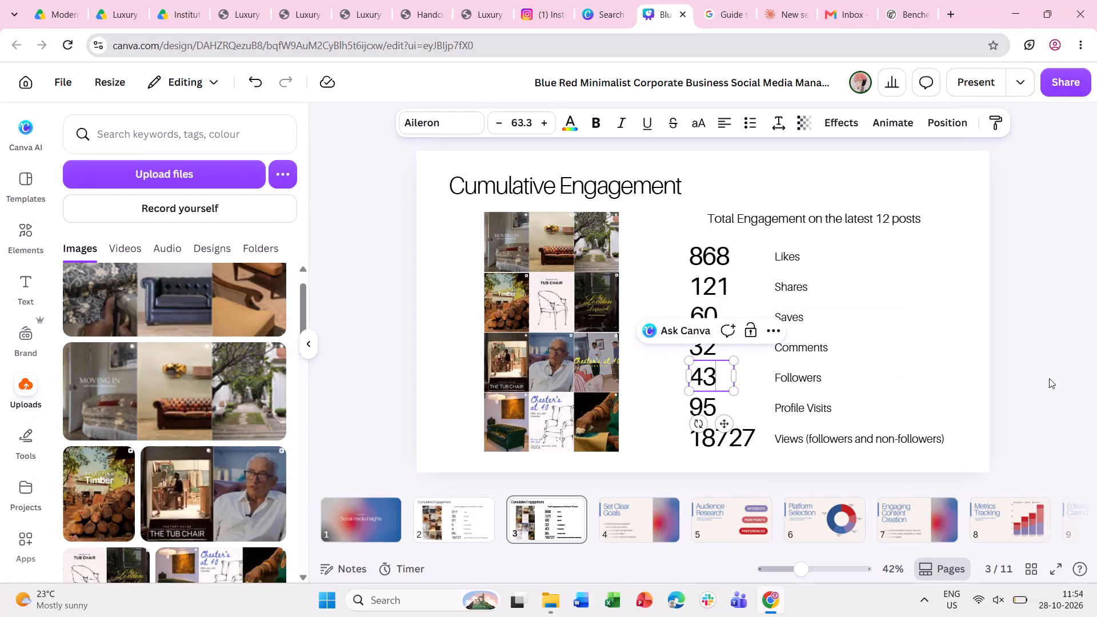
click(1049, 378)
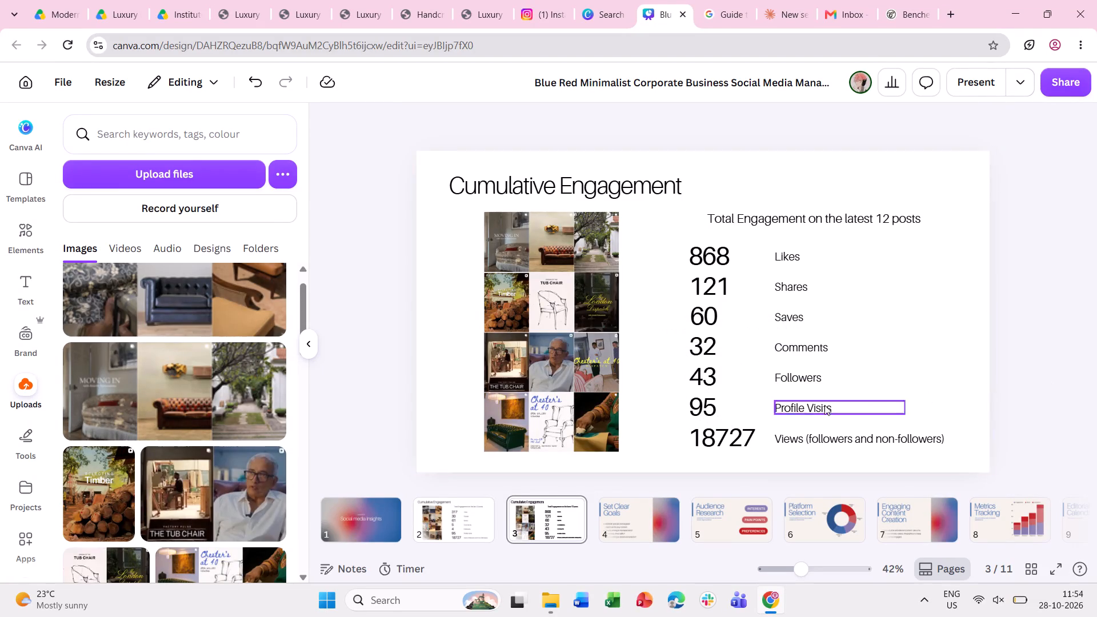
Open the Profile Visits figure for editing on the Cumulative Engagement slide for the latest 12 posts.
double_click(708, 406)
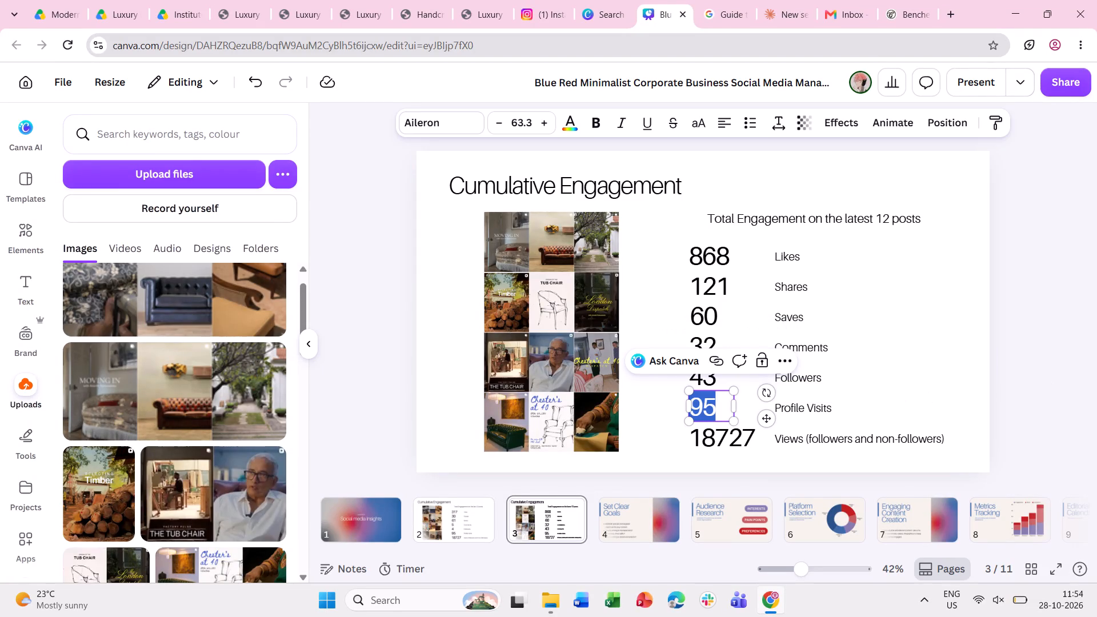
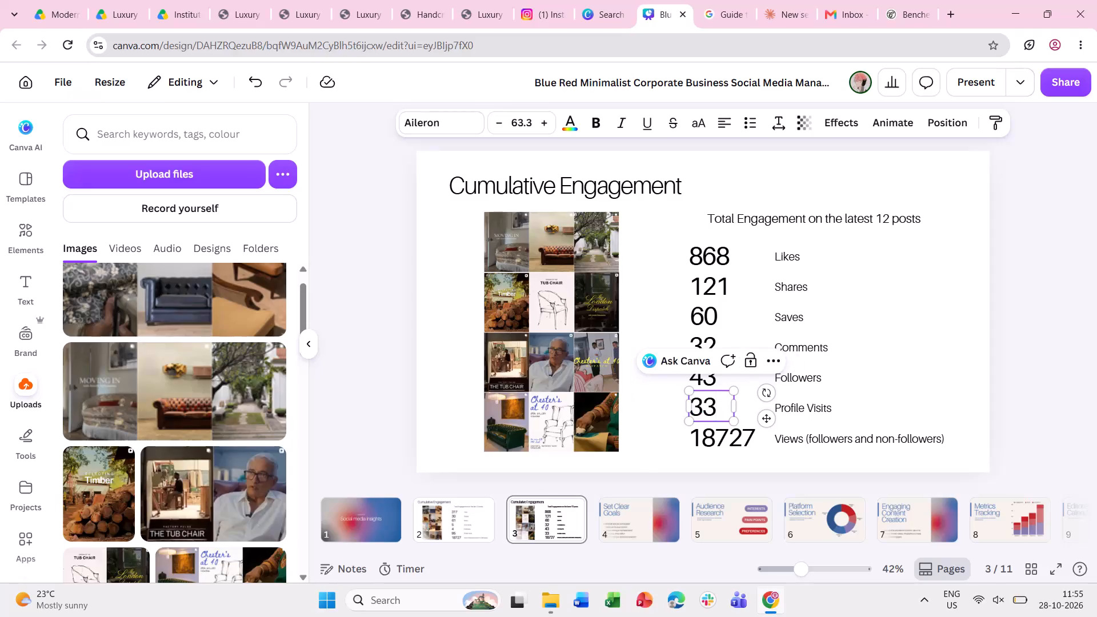
Set the Profile Visits figure to 335 on the Cumulative Engagement slide for the latest 12 posts.
key(5)
click(1027, 359)
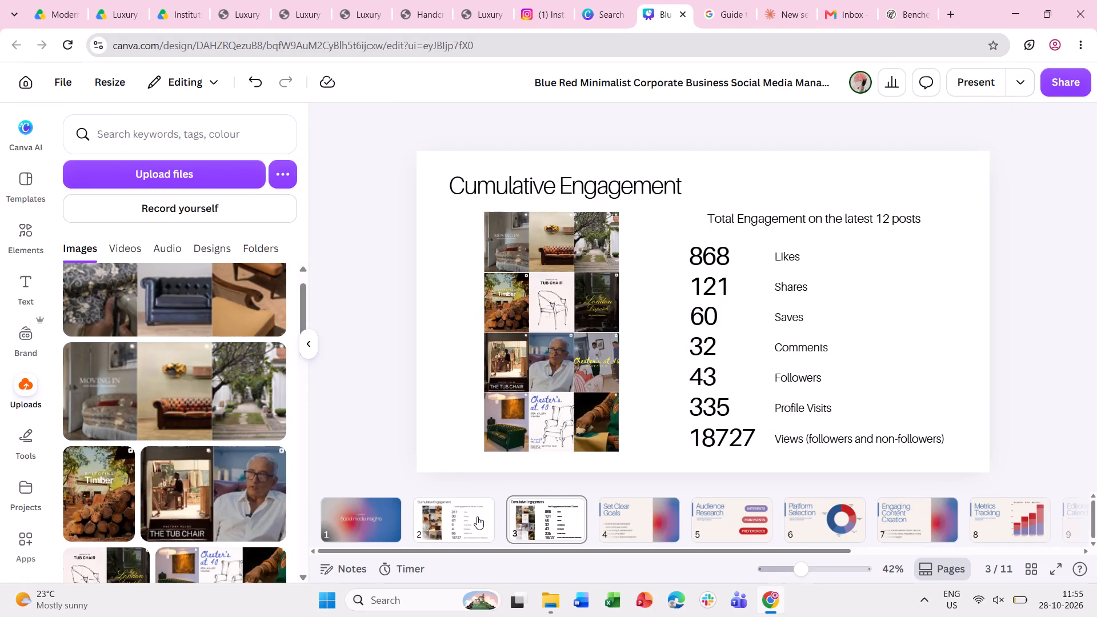
Compare the two Cumulative Engagement slides on pages 2 and 3, switching back and forth between them.
click(477, 517)
click(531, 526)
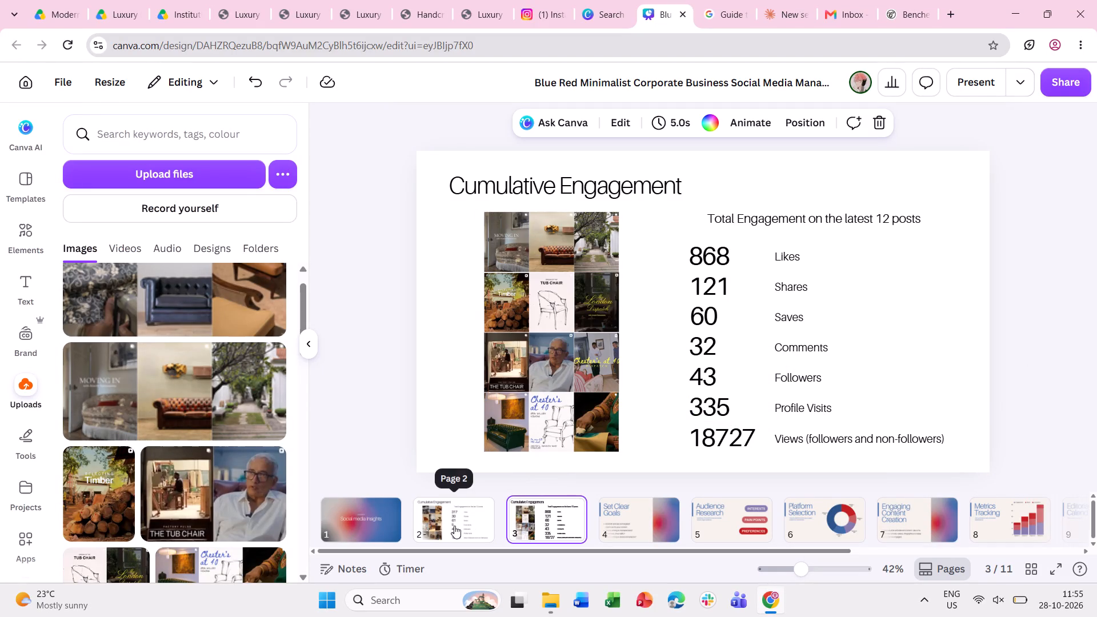
click(454, 526)
click(538, 537)
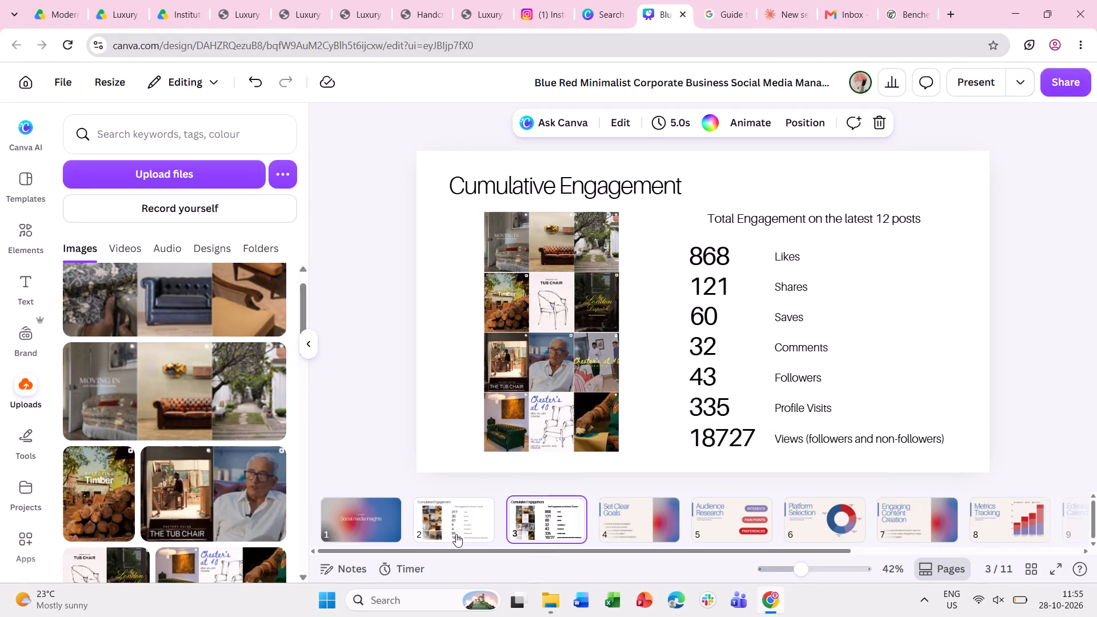